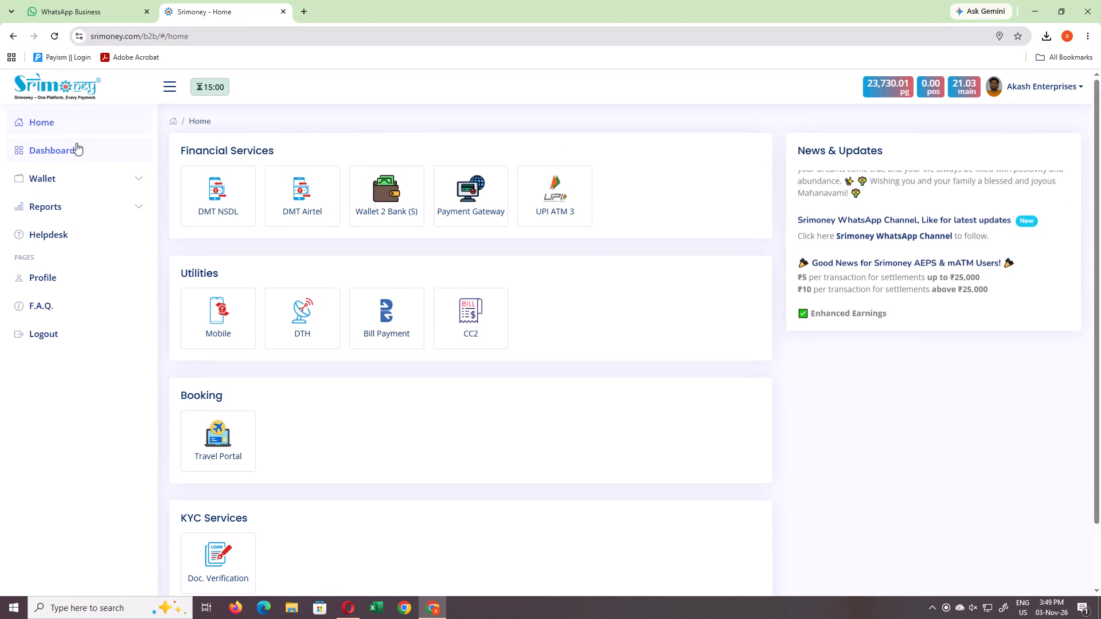
Submit a Payment Gateway request for NAKAZ with the saved mobile number, gateway R4 Edu PG and amount 40,000.
click(43, 119)
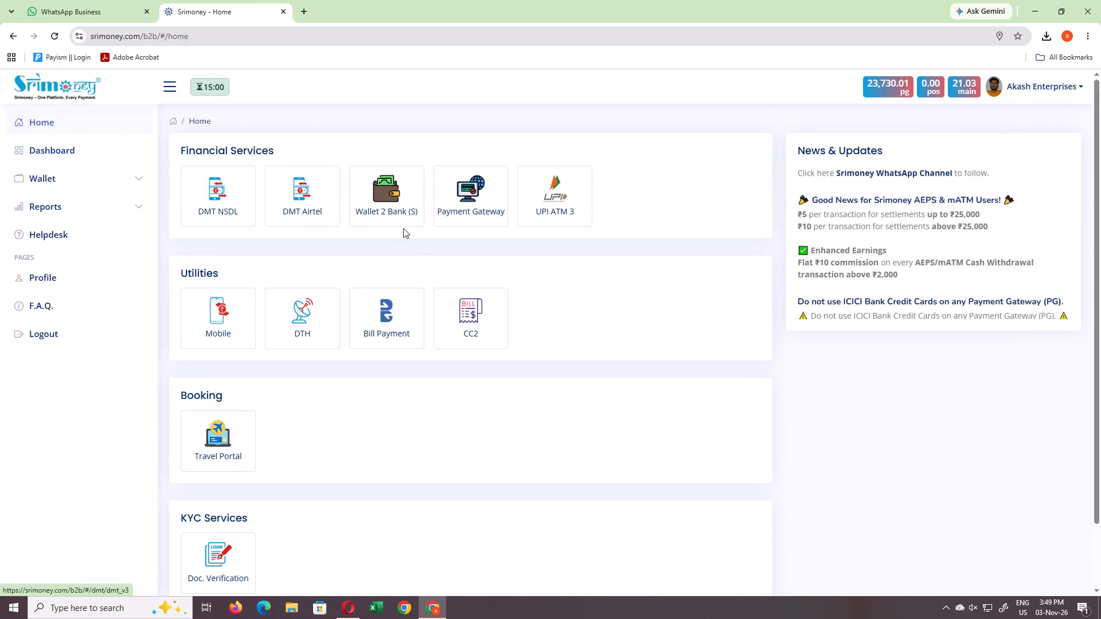
click(491, 194)
click(342, 186)
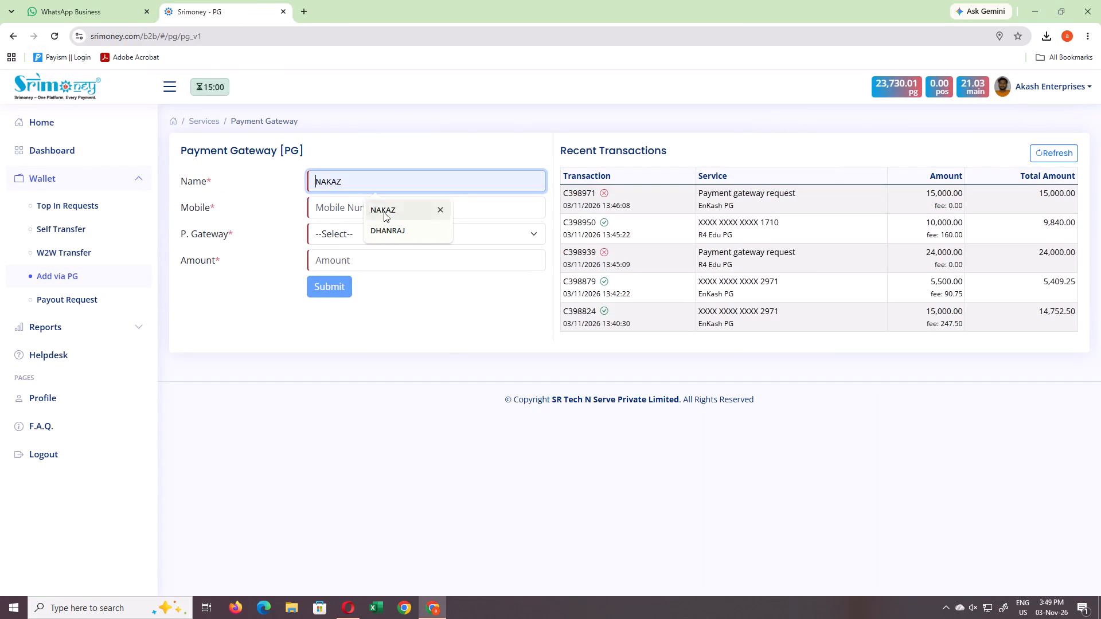
click(384, 213)
click(367, 198)
click(381, 240)
click(378, 234)
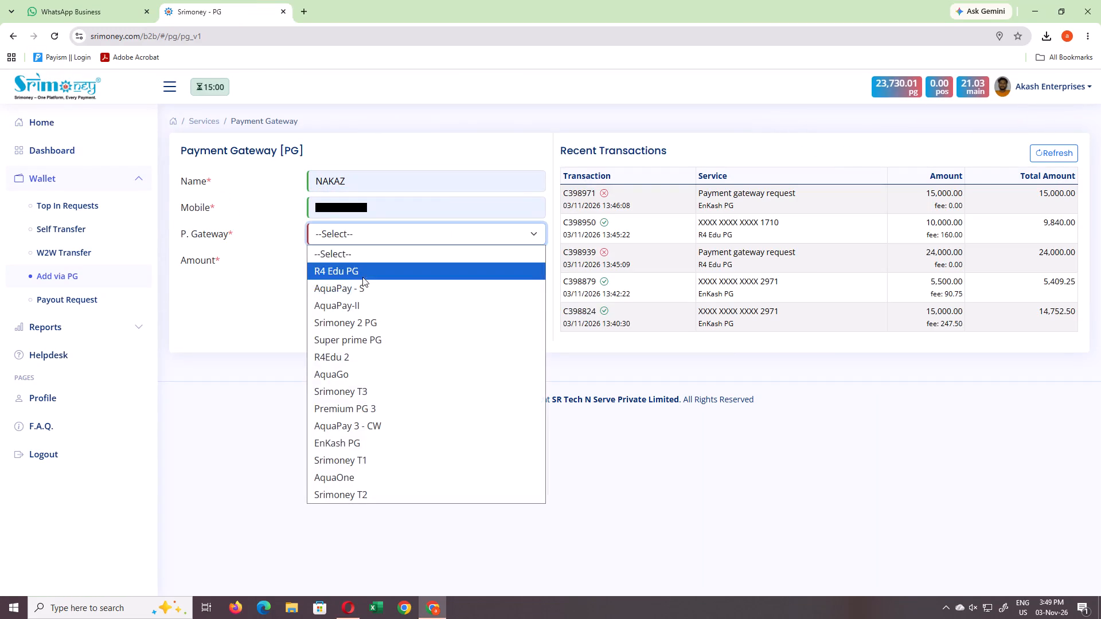
click(362, 275)
click(362, 258)
click(369, 289)
click(334, 288)
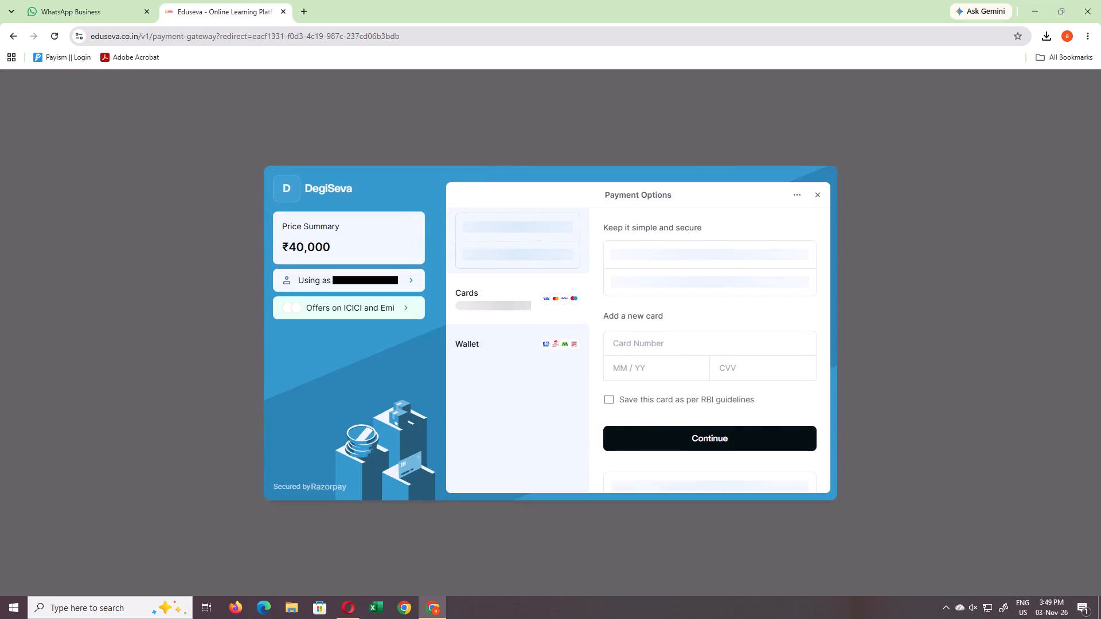
Fill the new card details from the first saved Visa card and continue with the payment.
click(676, 342)
click(687, 378)
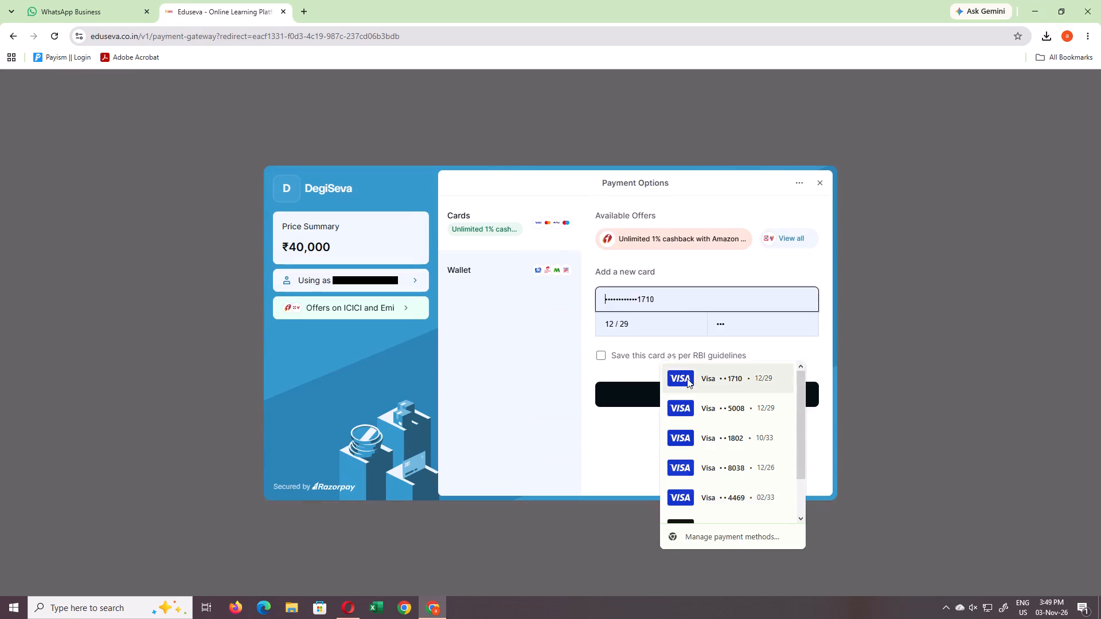
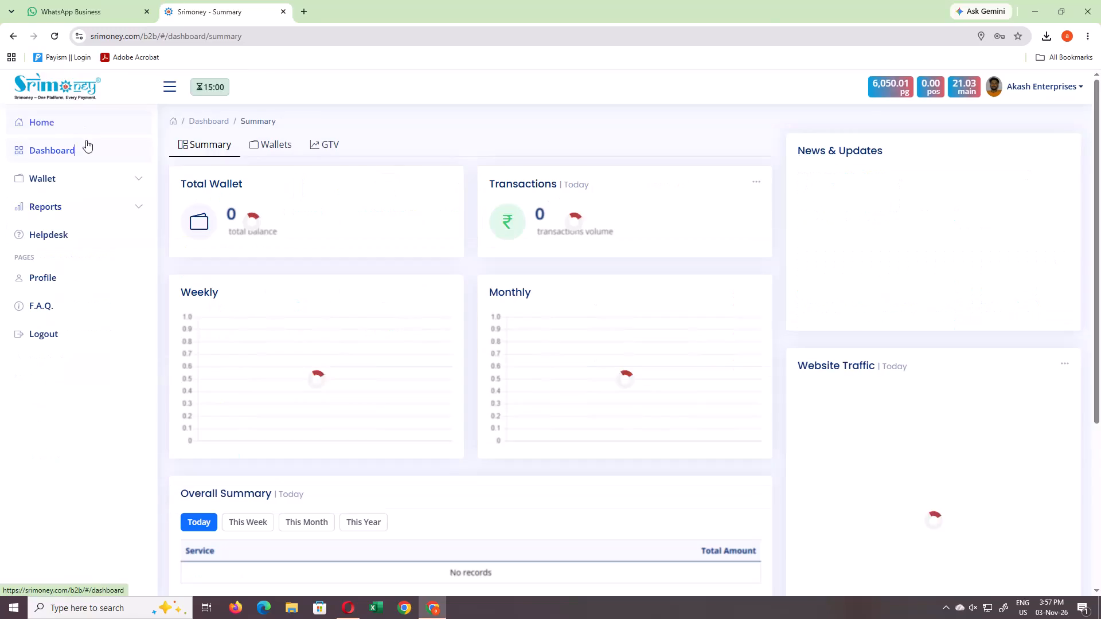
Start another Payment Gateway request from Home for NAKAZ with the saved mobile number and gateway R4 Edu PG.
click(71, 113)
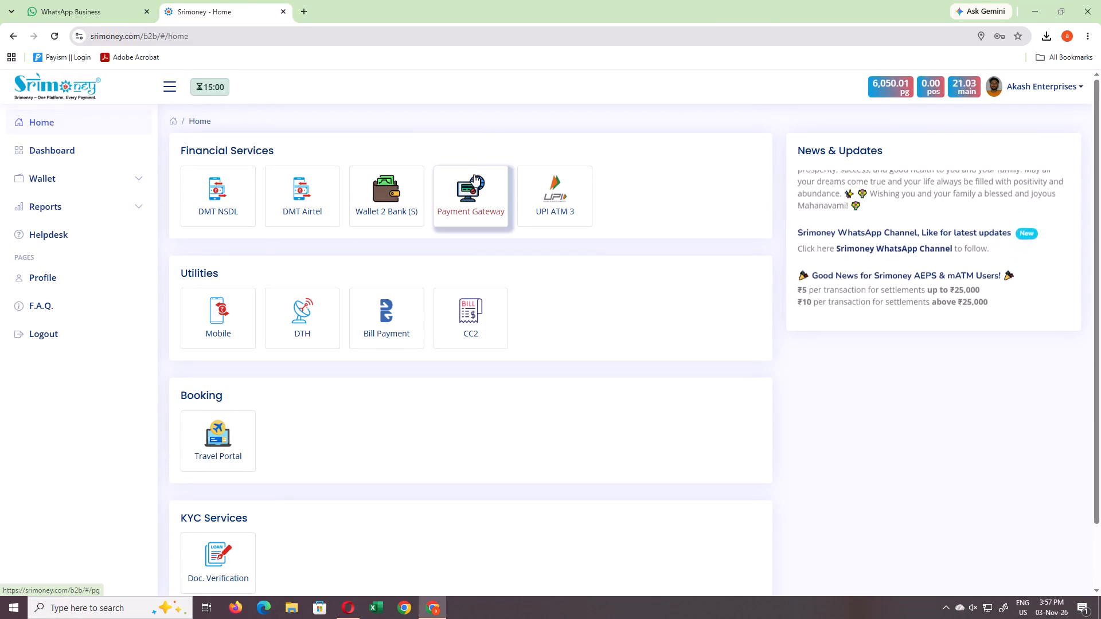
click(455, 205)
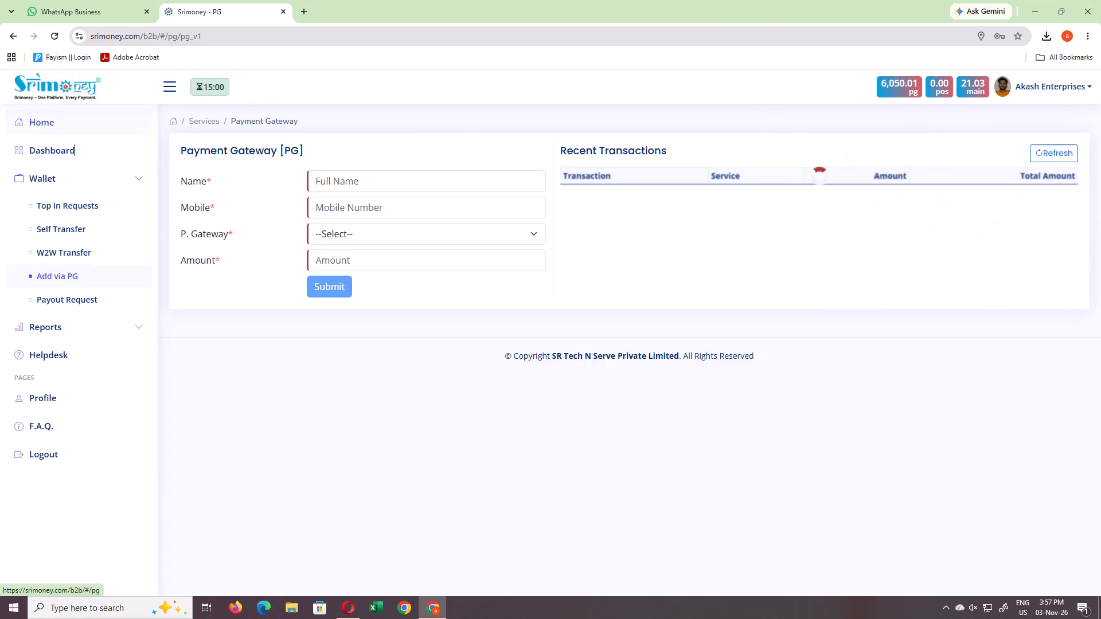
click(380, 185)
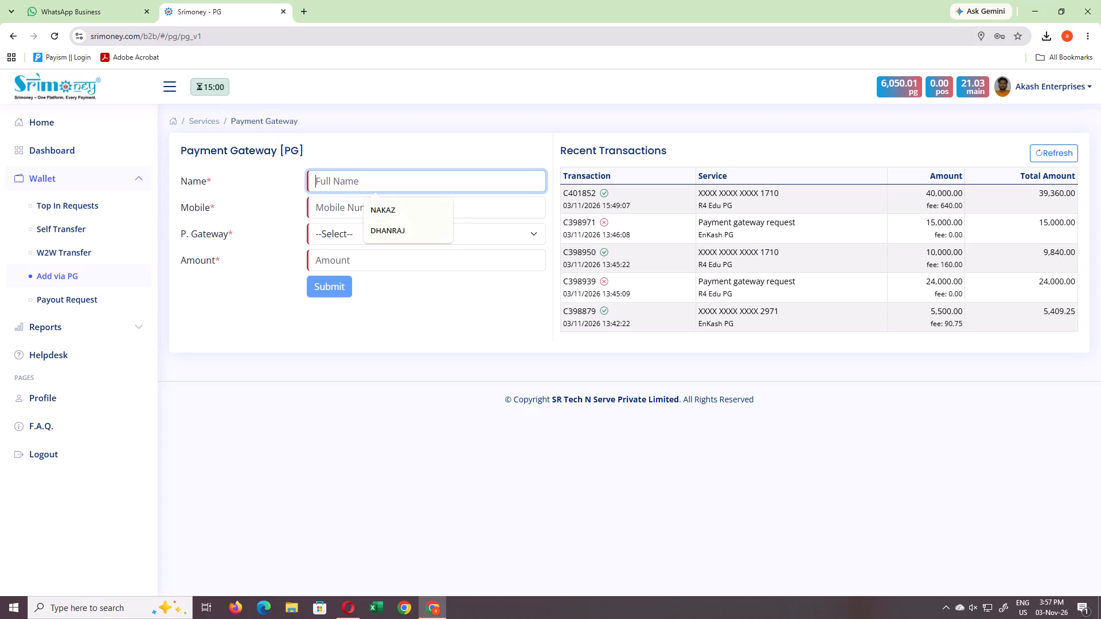
click(383, 202)
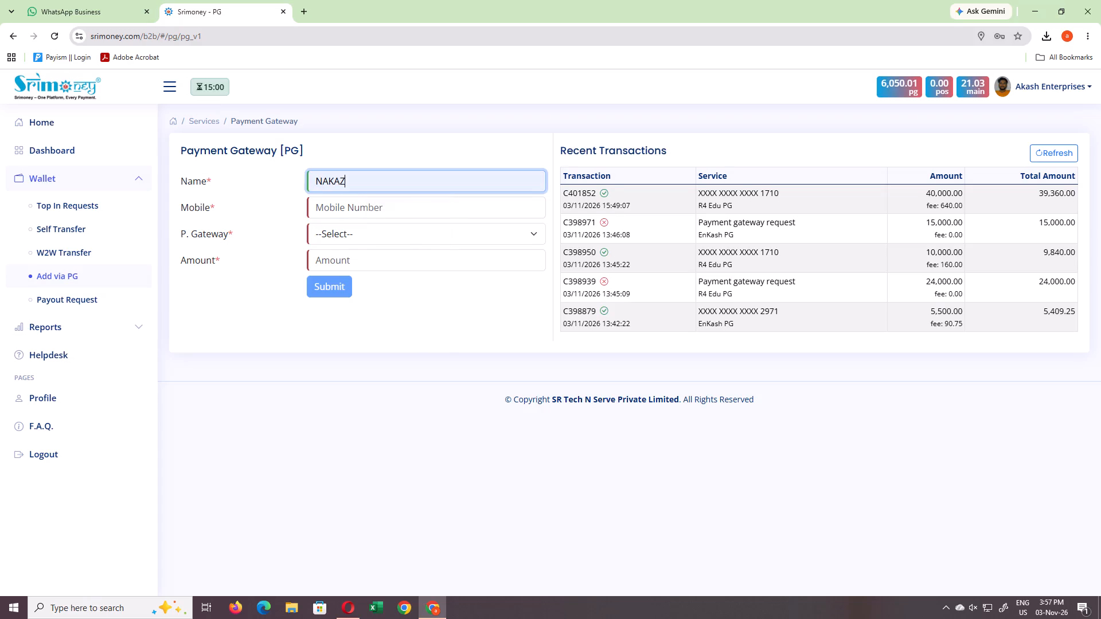
click(378, 210)
double_click(391, 238)
click(376, 268)
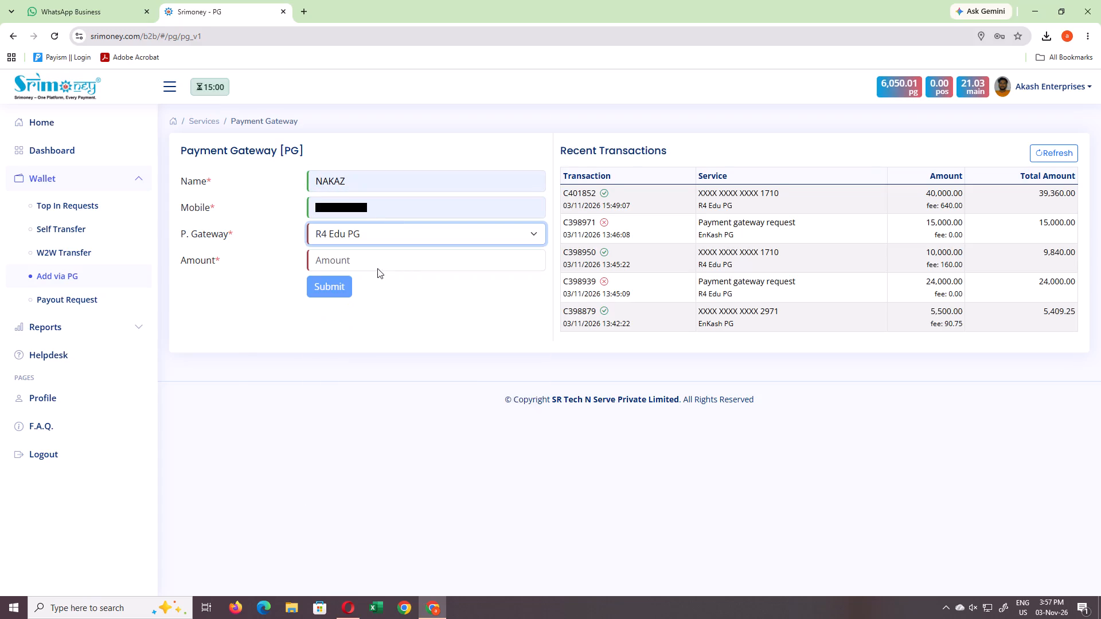
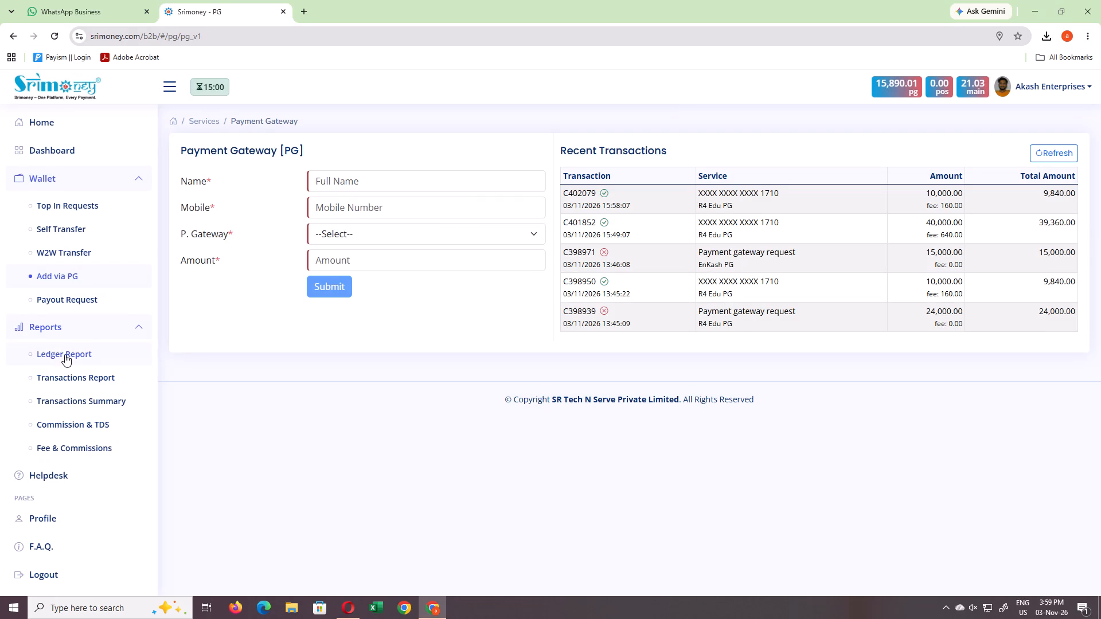
Search the 03-Nov-2026 ledger report for the PG Wallet and examine the most recent payment gateway credit entries.
click(860, 179)
click(852, 233)
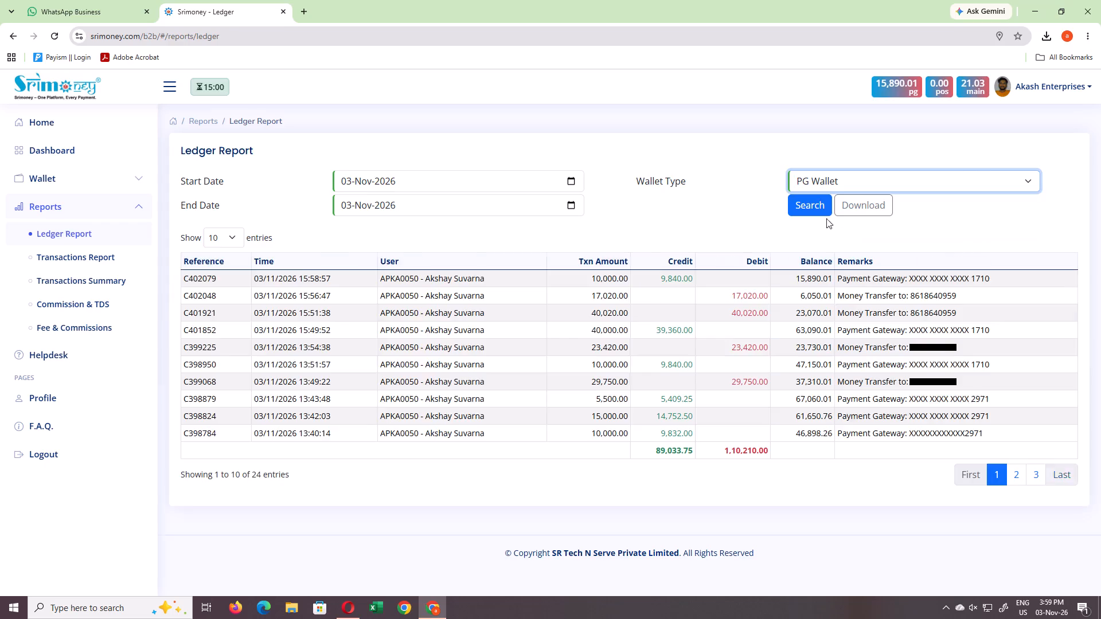
click(822, 209)
drag(657, 277, 692, 311)
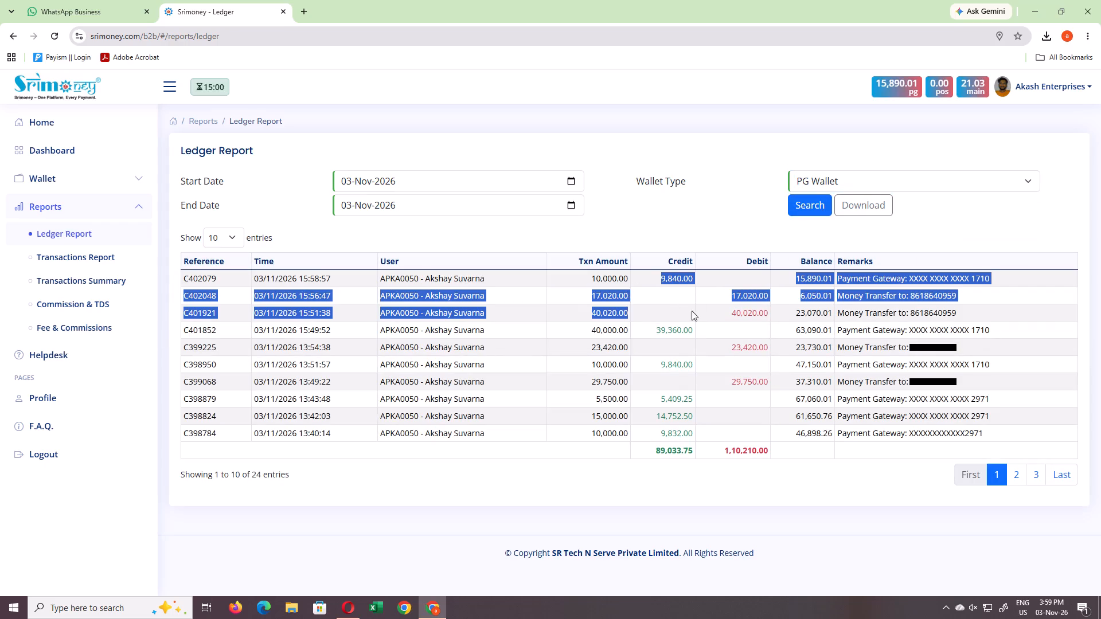
drag(692, 311, 685, 329)
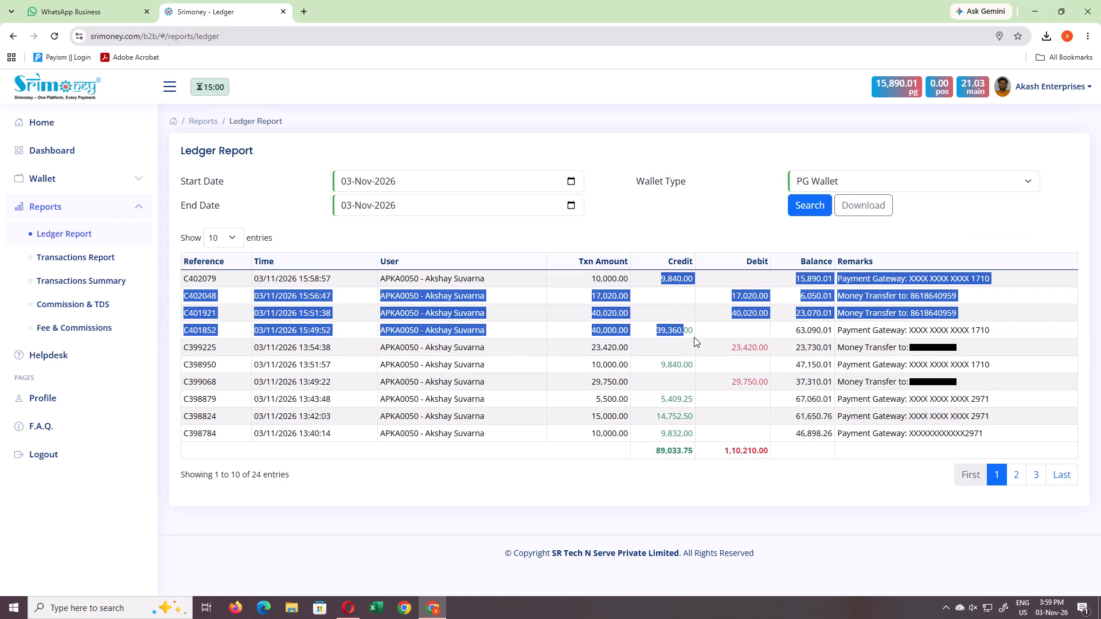
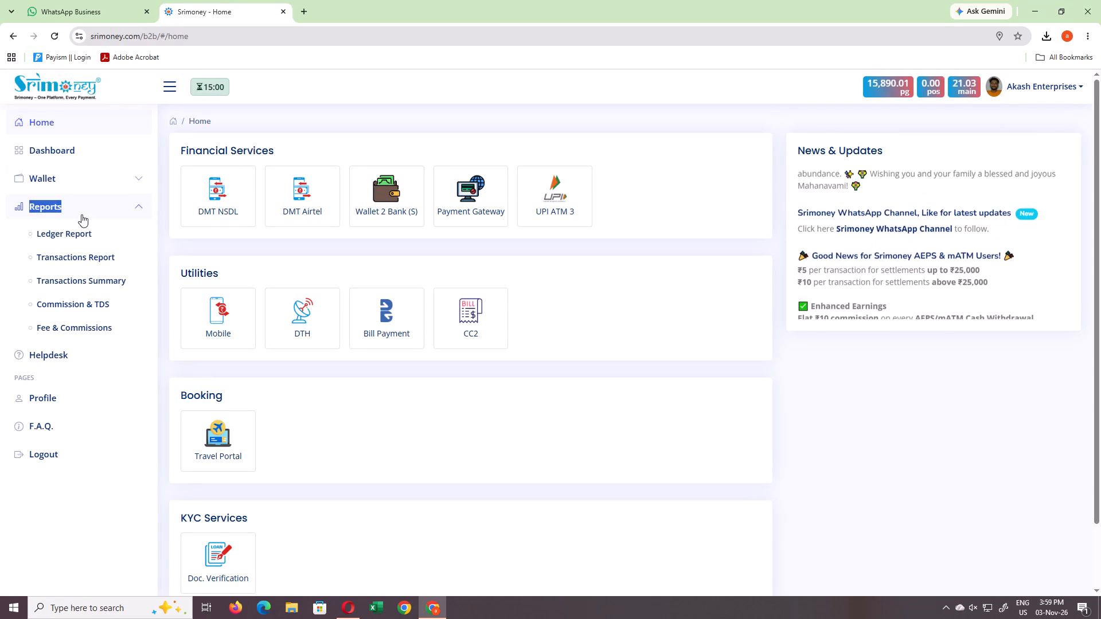
Open the Payment Gateway service under Financial Services.
click(78, 220)
click(465, 204)
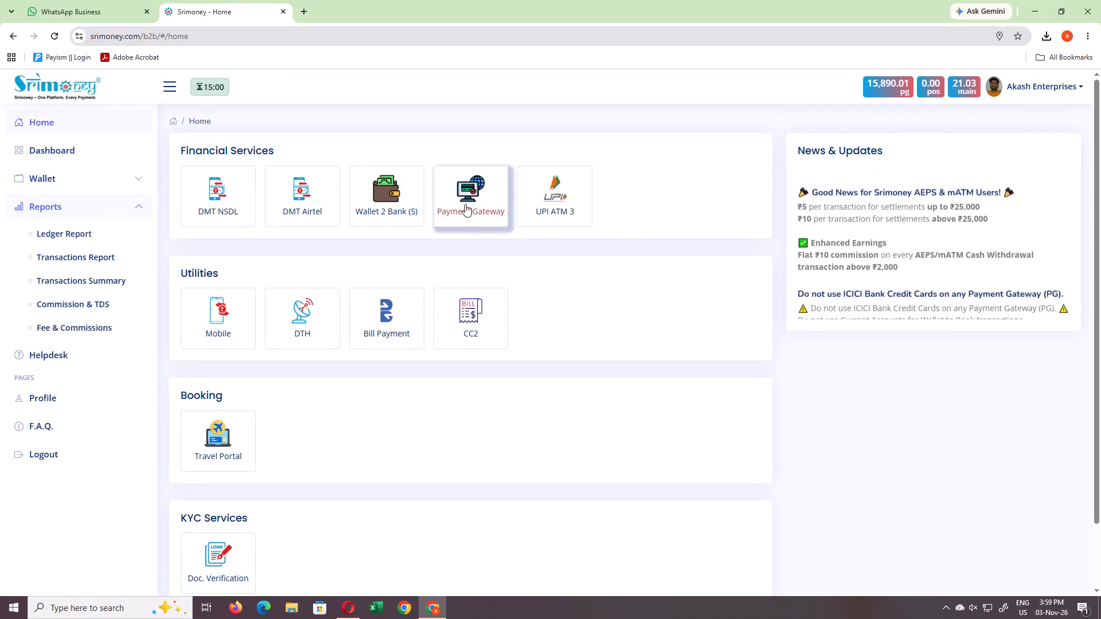
Start the payer name entry for a new payment gateway request.
click(327, 186)
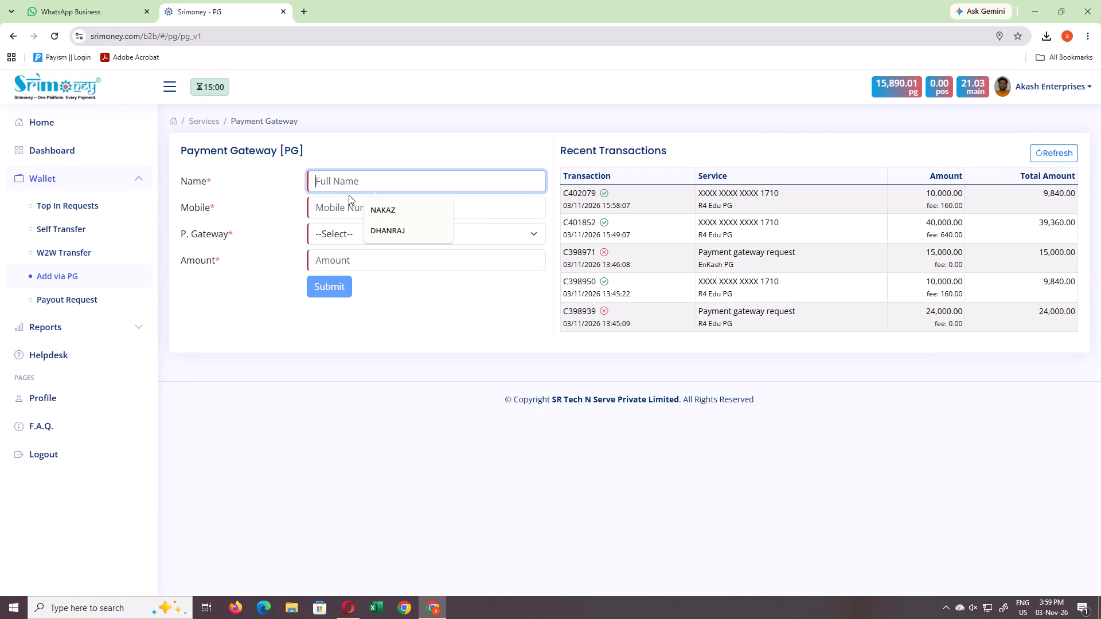
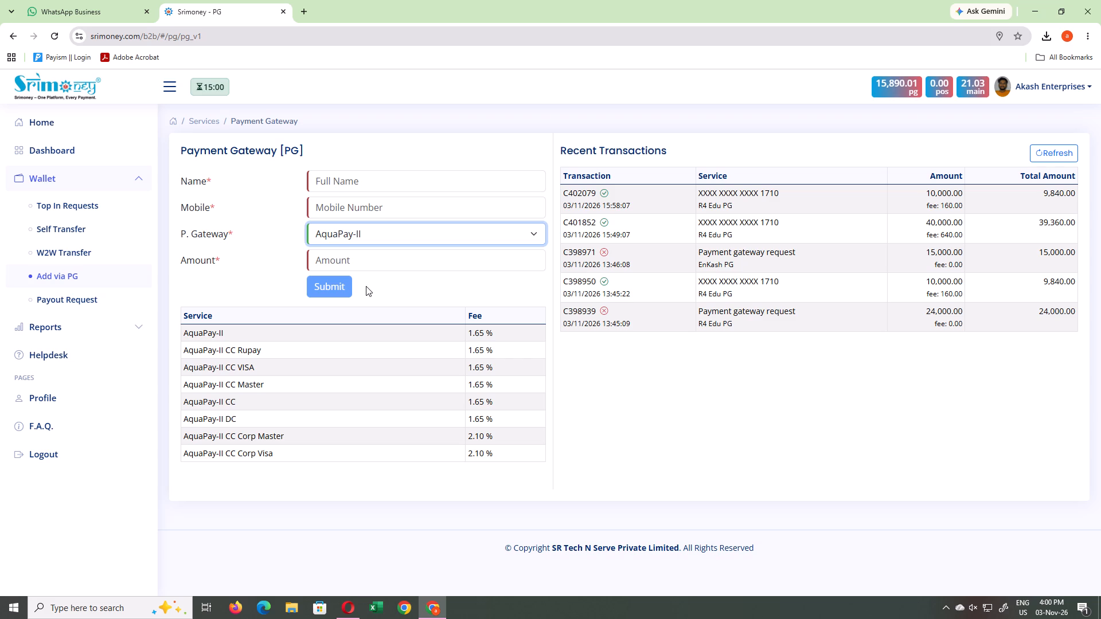
Open the choice of payment gateways for the new Payment Gateway request.
click(353, 242)
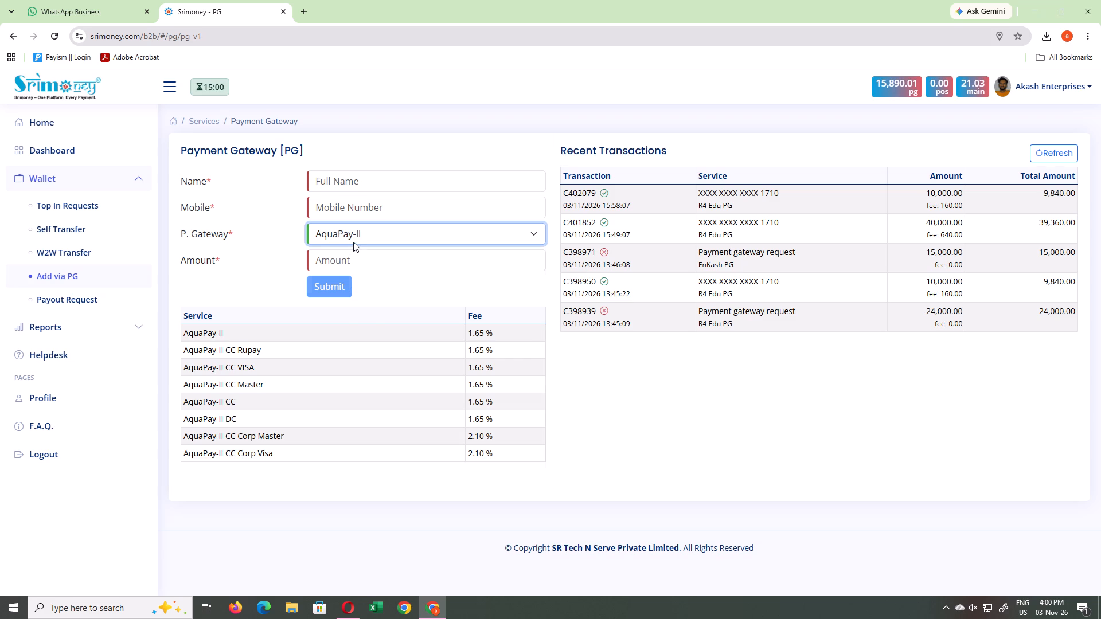
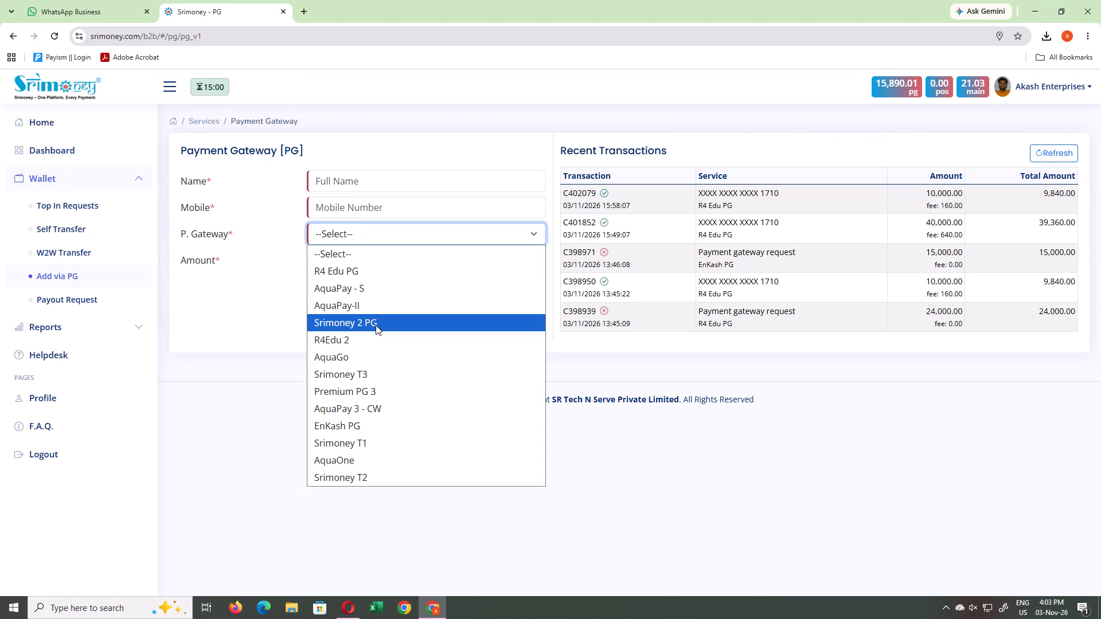
Compare the service fee tables of the R4 Edu PG, AquaPay - S, Srimoney 2 PG and AquaGo gateways.
click(356, 270)
click(356, 238)
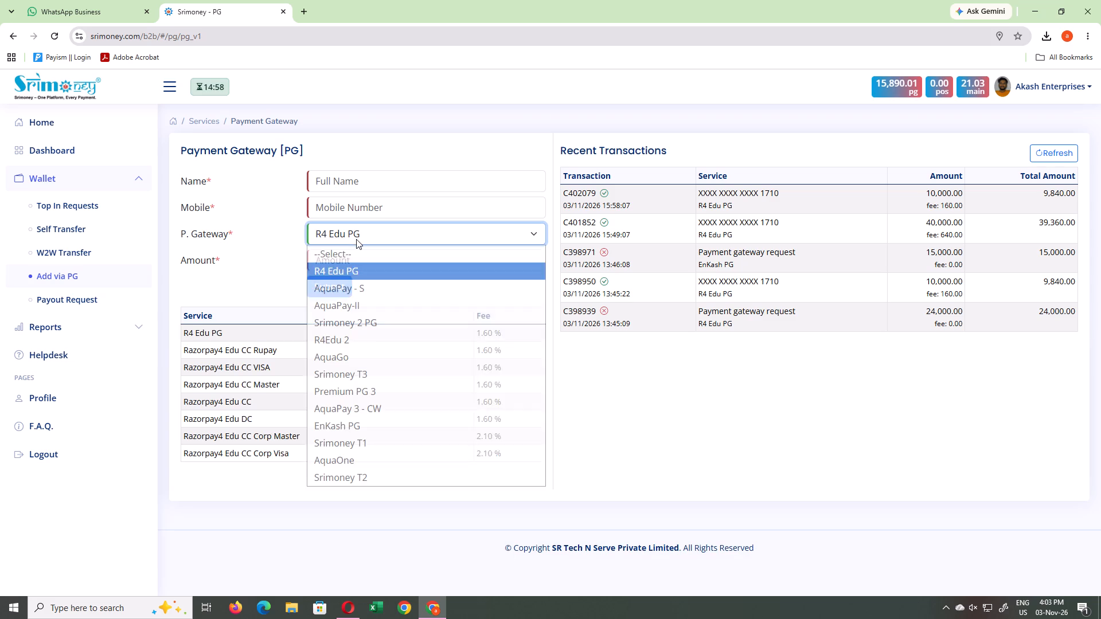
click(350, 287)
click(360, 241)
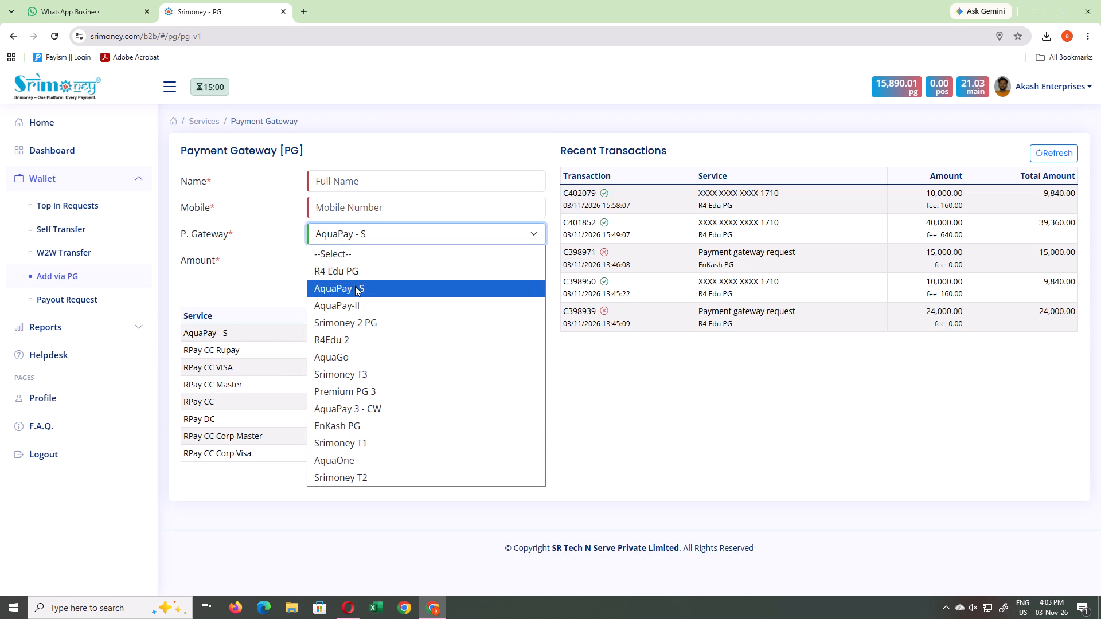
click(364, 330)
click(369, 240)
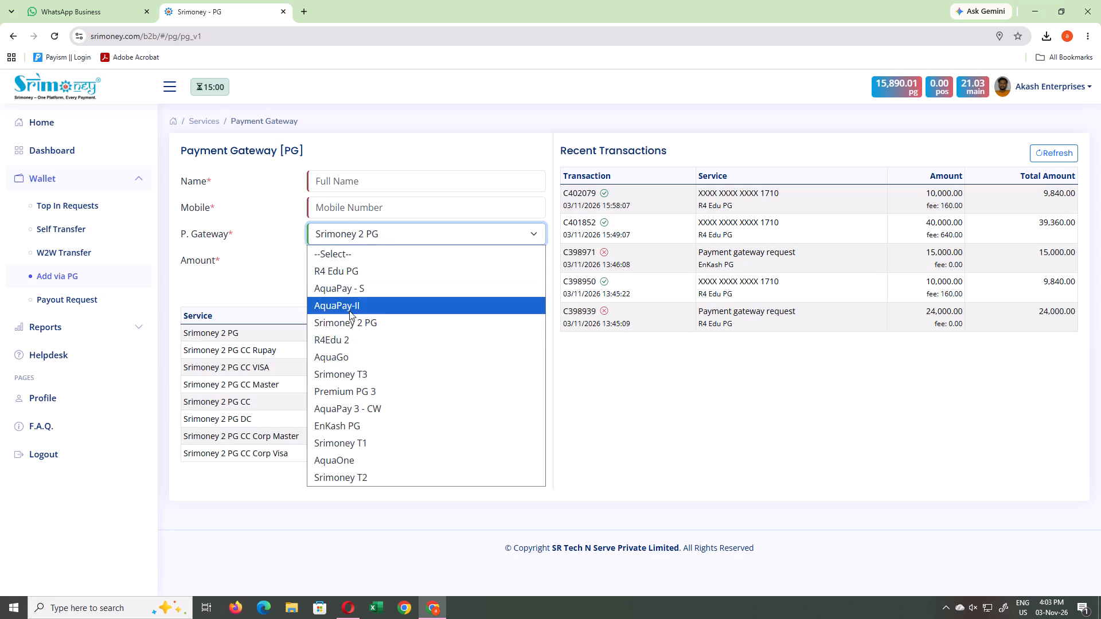
click(341, 352)
click(362, 234)
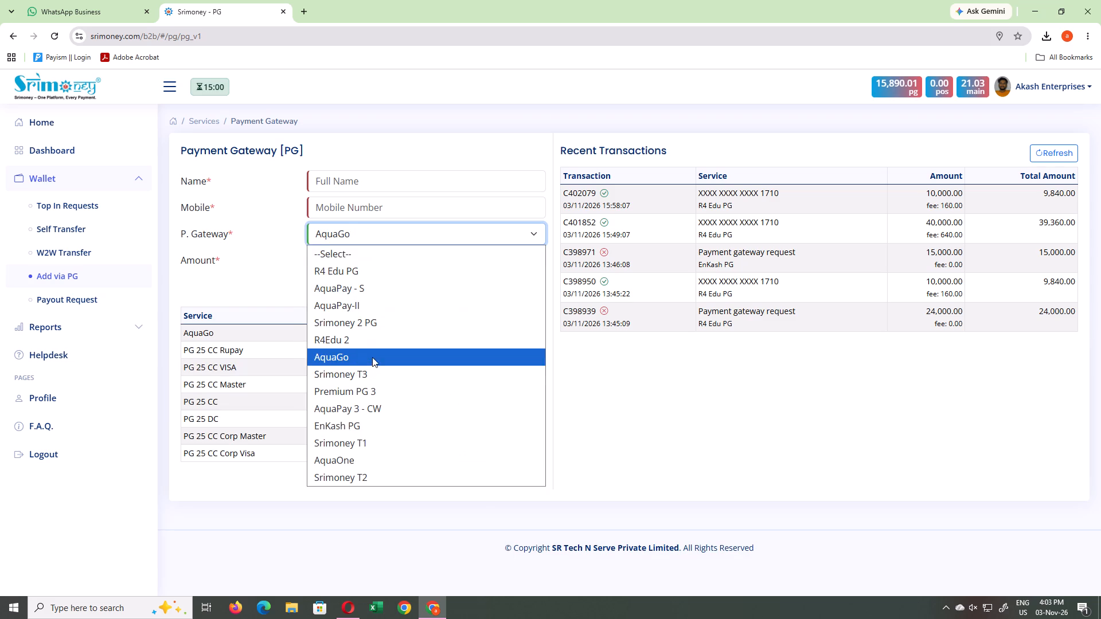
click(372, 357)
click(361, 240)
click(352, 269)
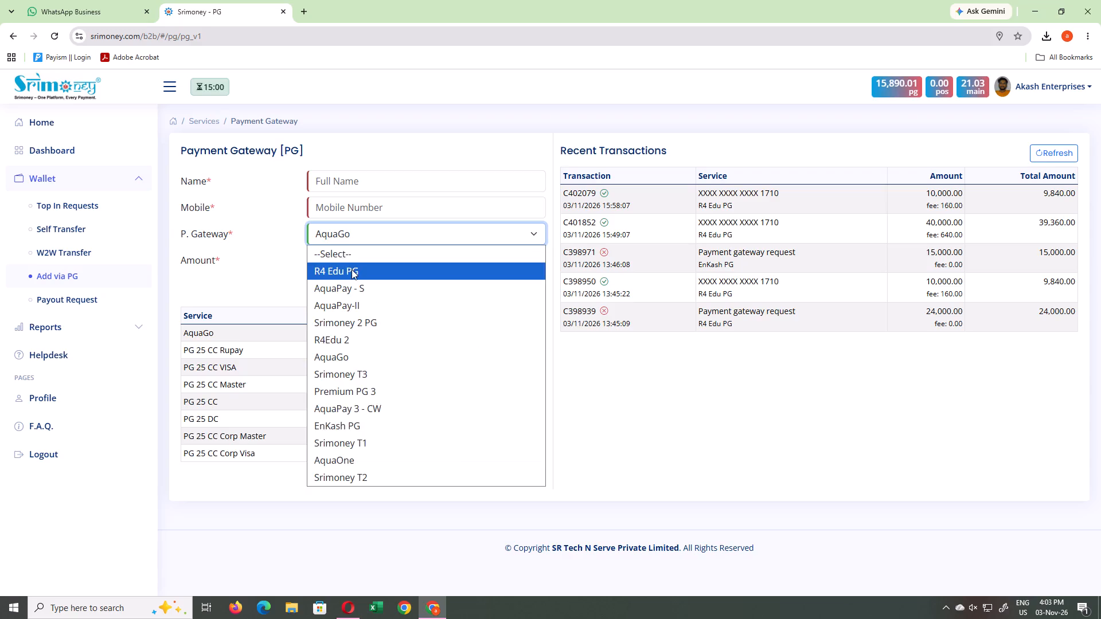
Select AquaGo as the payment gateway for the new request.
click(365, 236)
click(372, 352)
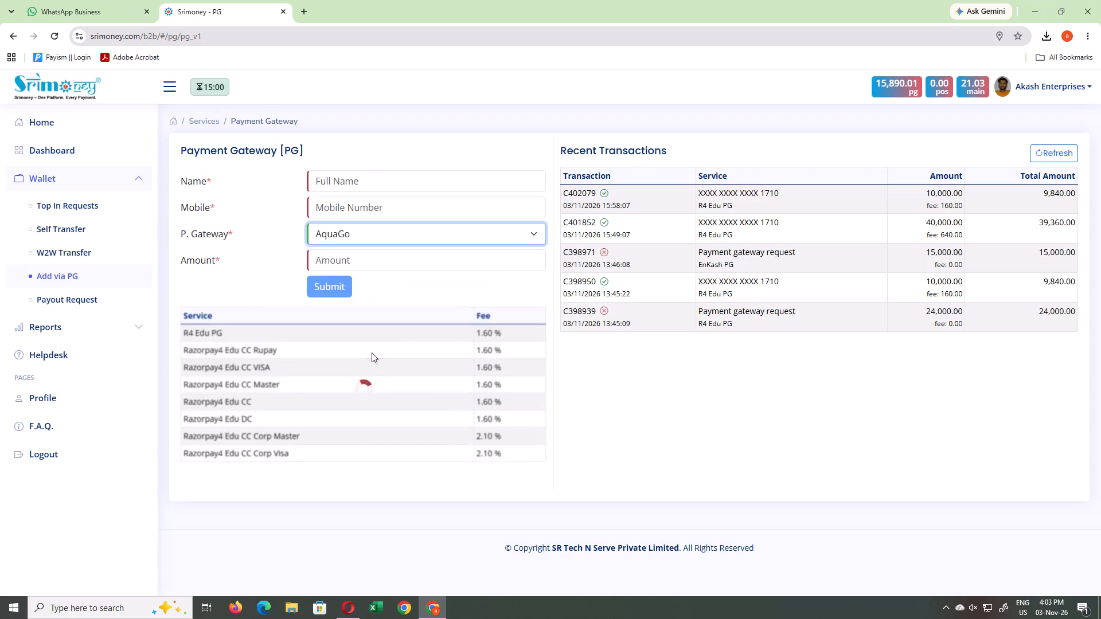
Start filling in the customer's details at the name field of the payment request.
click(365, 214)
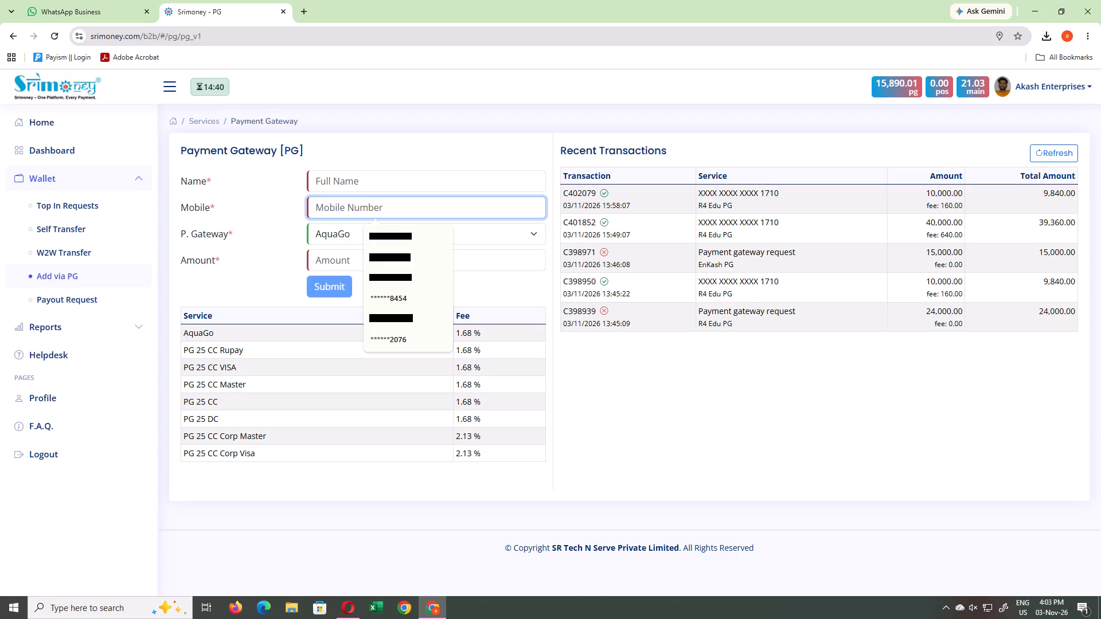
click(339, 185)
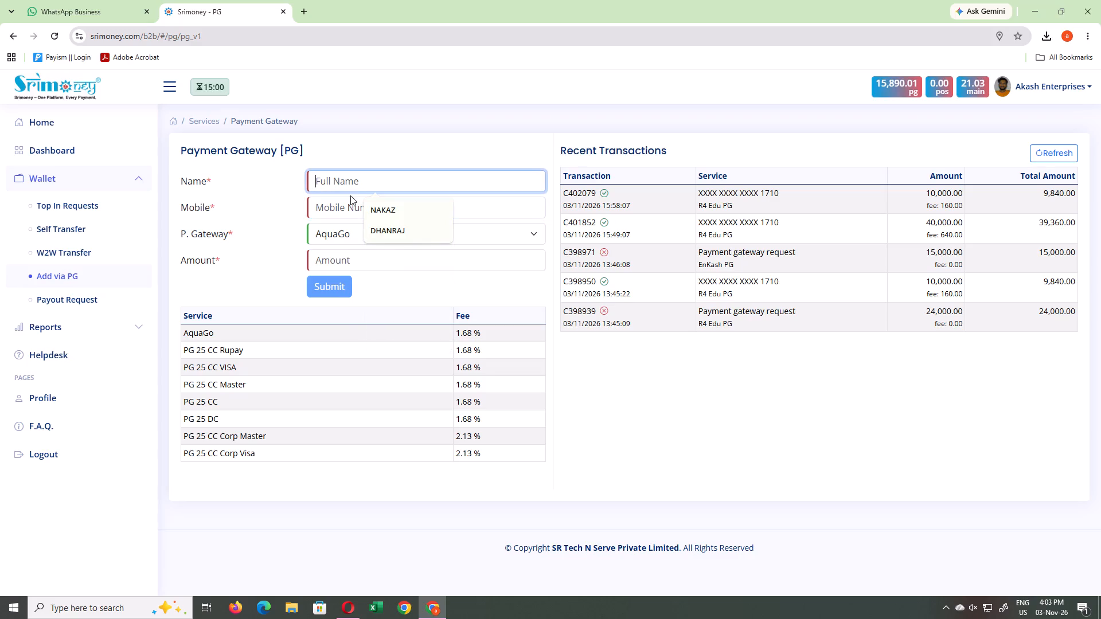
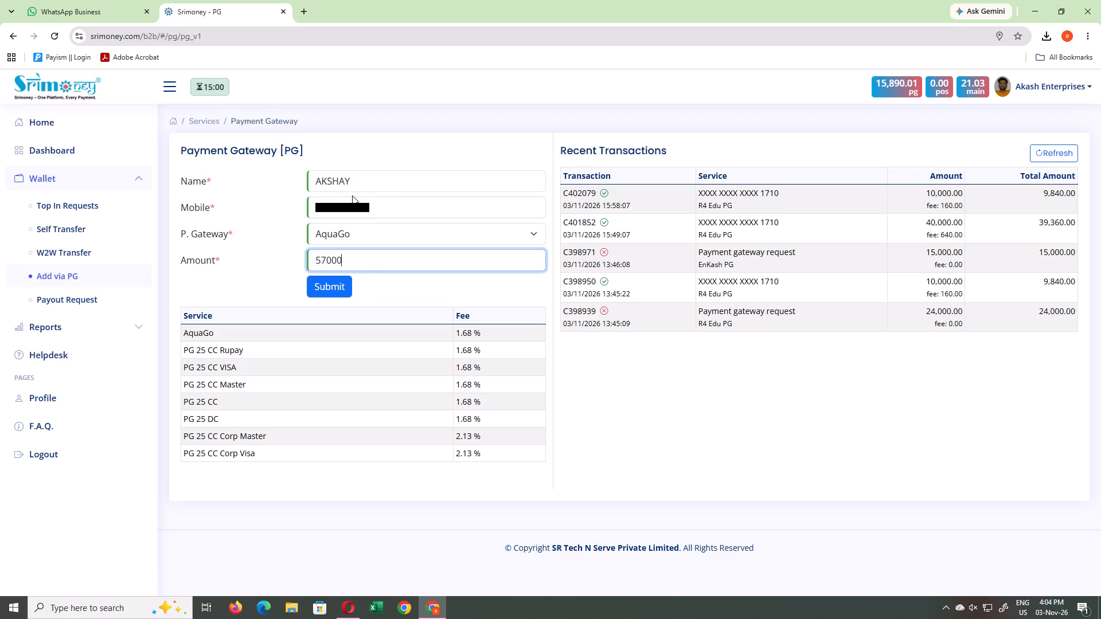
Submit the AquaGo payment gateway request for 57000 with the customer's name and mobile number filled in.
click(331, 282)
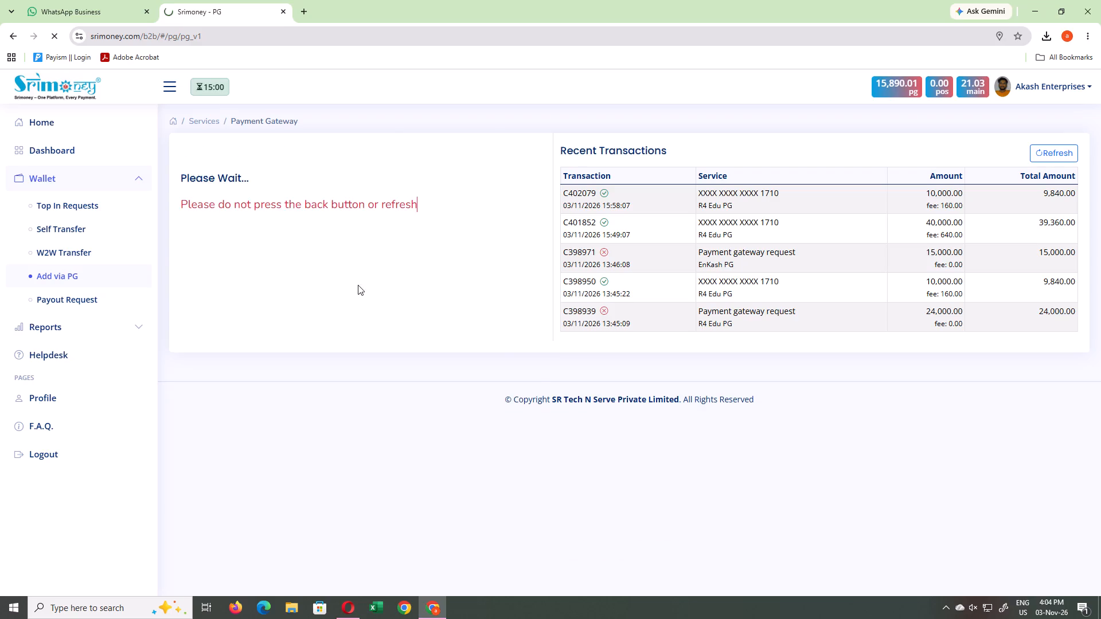
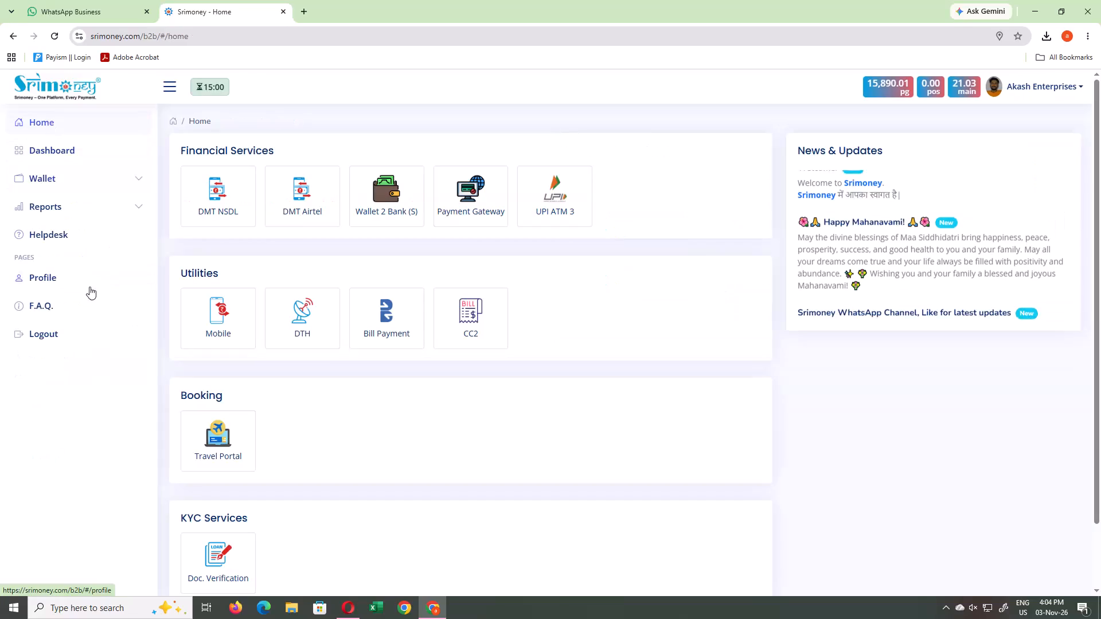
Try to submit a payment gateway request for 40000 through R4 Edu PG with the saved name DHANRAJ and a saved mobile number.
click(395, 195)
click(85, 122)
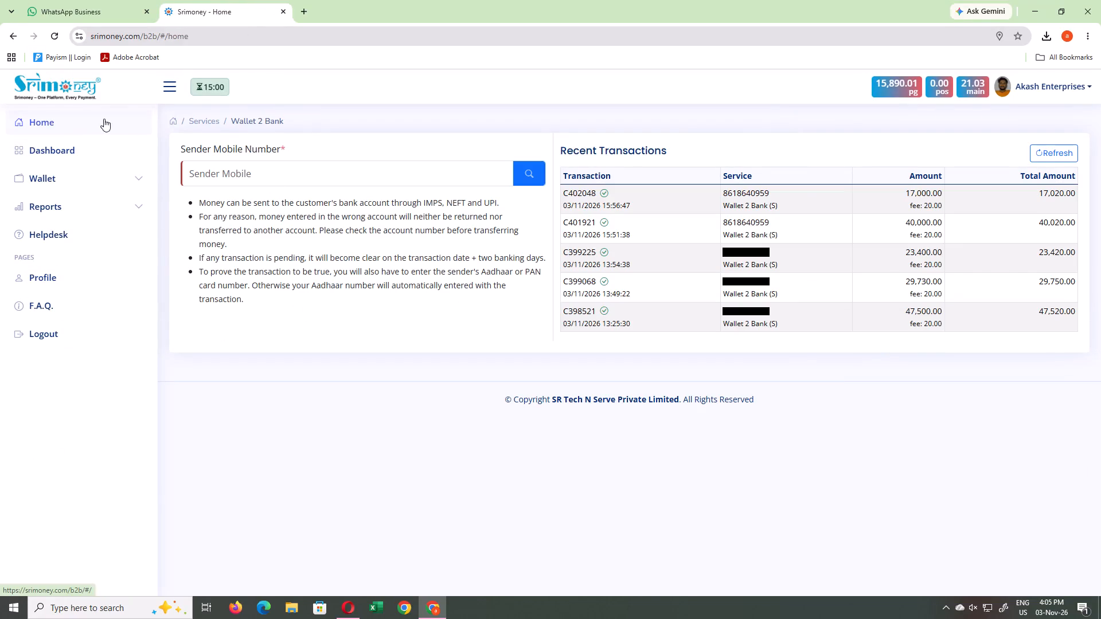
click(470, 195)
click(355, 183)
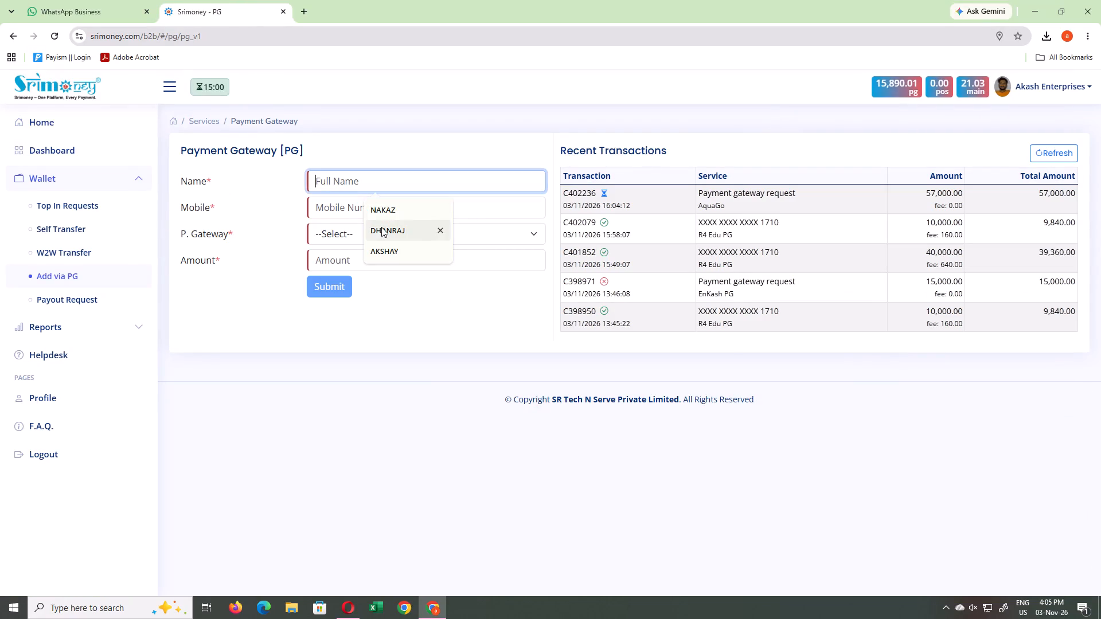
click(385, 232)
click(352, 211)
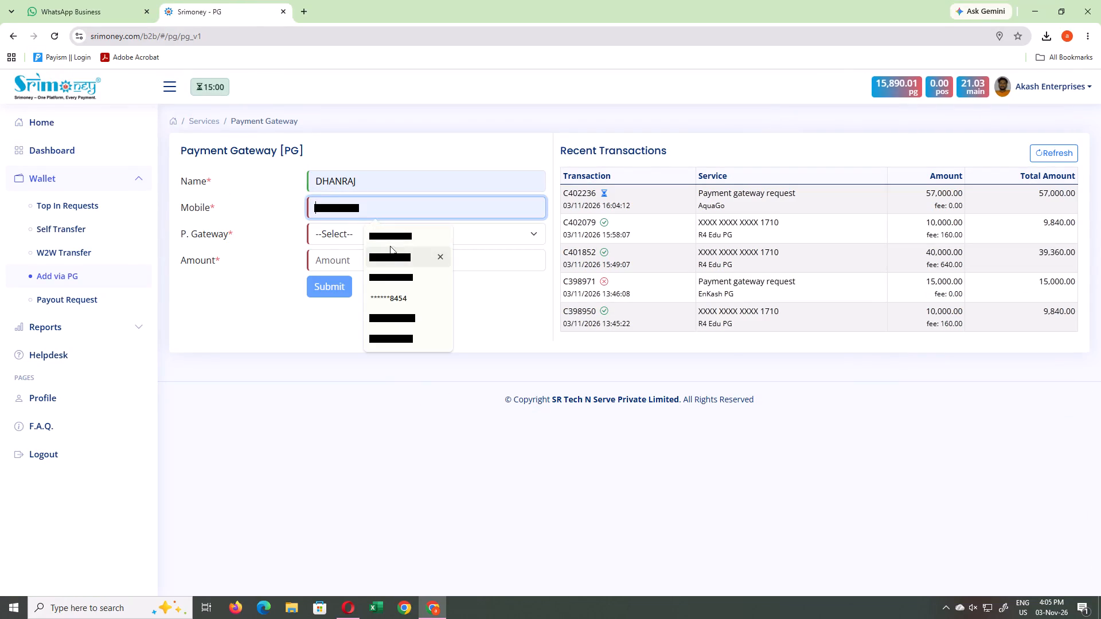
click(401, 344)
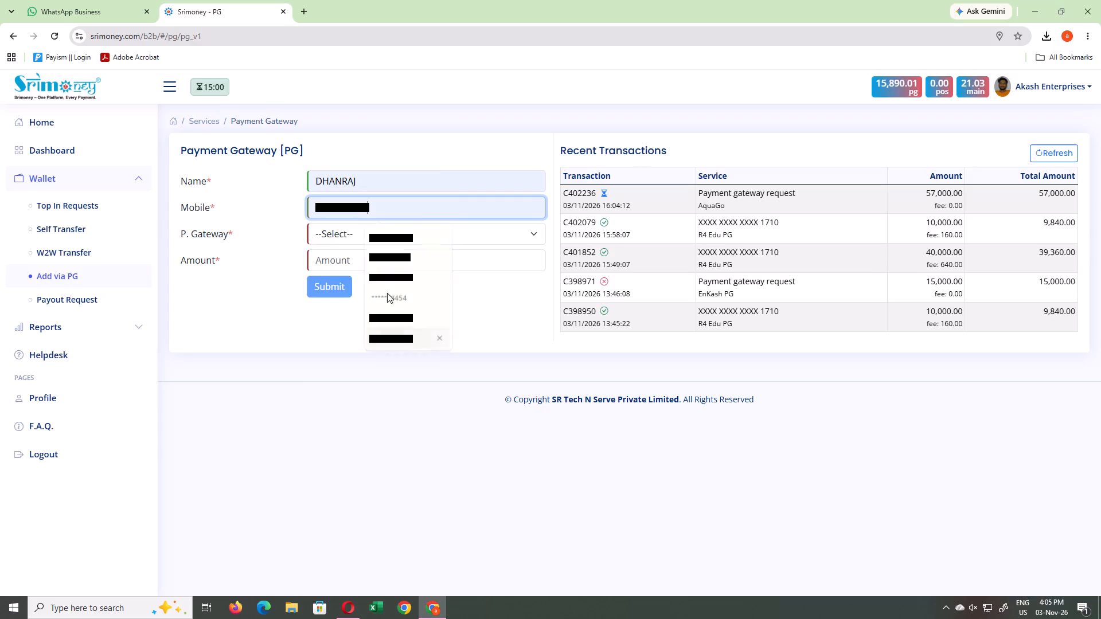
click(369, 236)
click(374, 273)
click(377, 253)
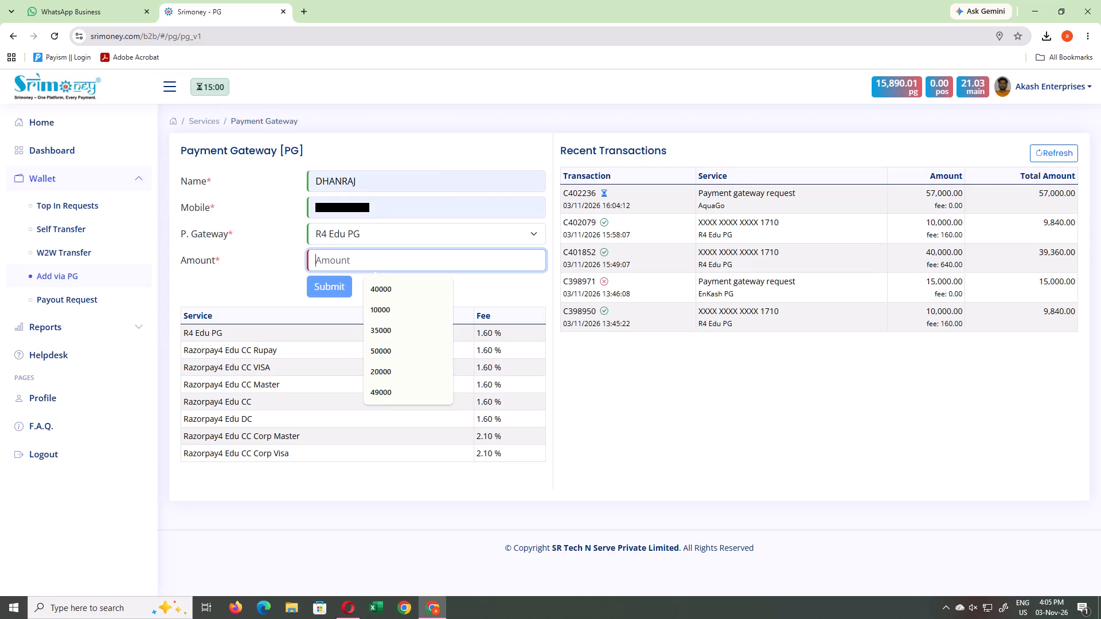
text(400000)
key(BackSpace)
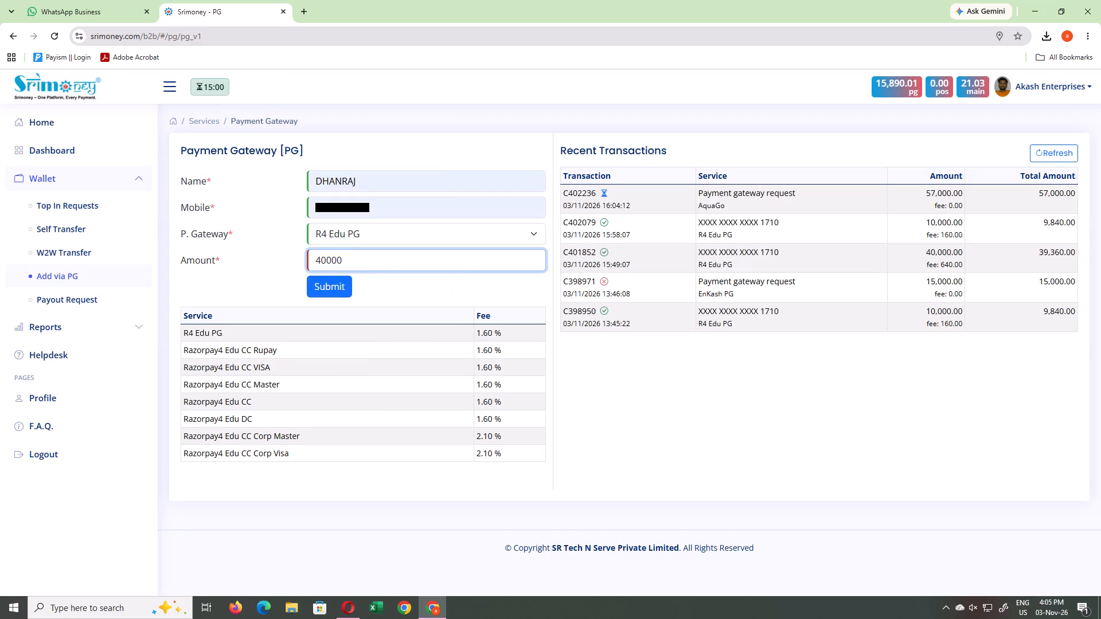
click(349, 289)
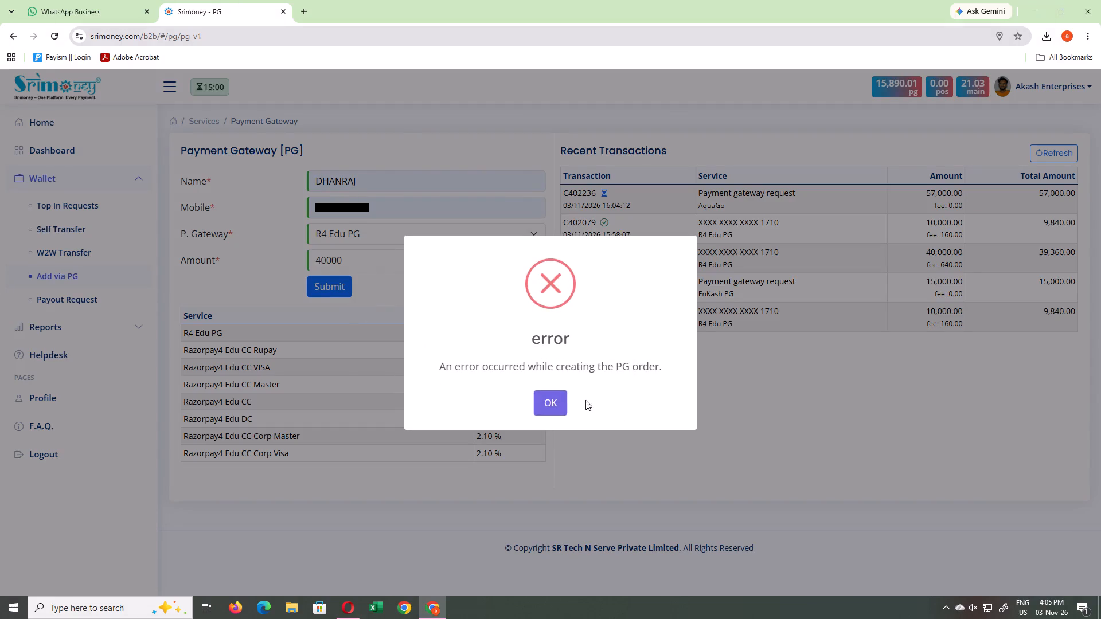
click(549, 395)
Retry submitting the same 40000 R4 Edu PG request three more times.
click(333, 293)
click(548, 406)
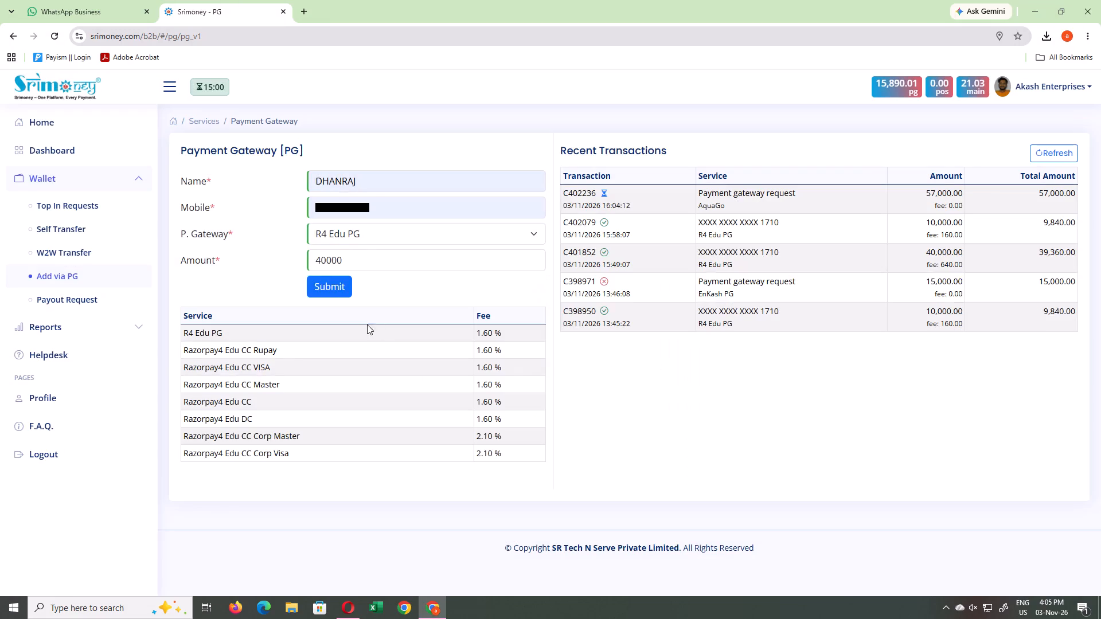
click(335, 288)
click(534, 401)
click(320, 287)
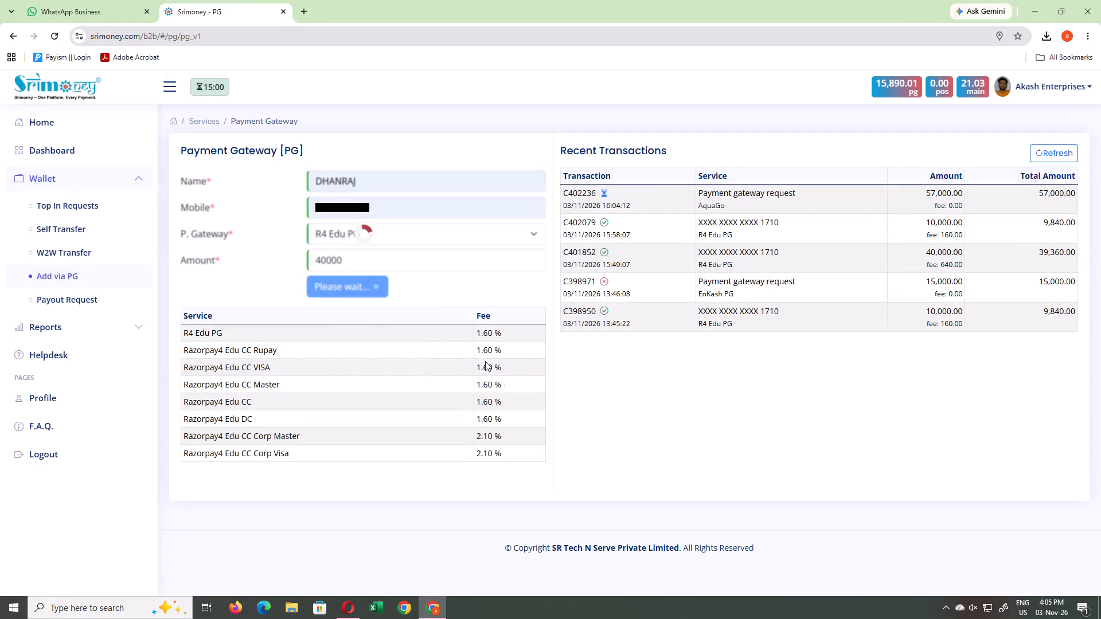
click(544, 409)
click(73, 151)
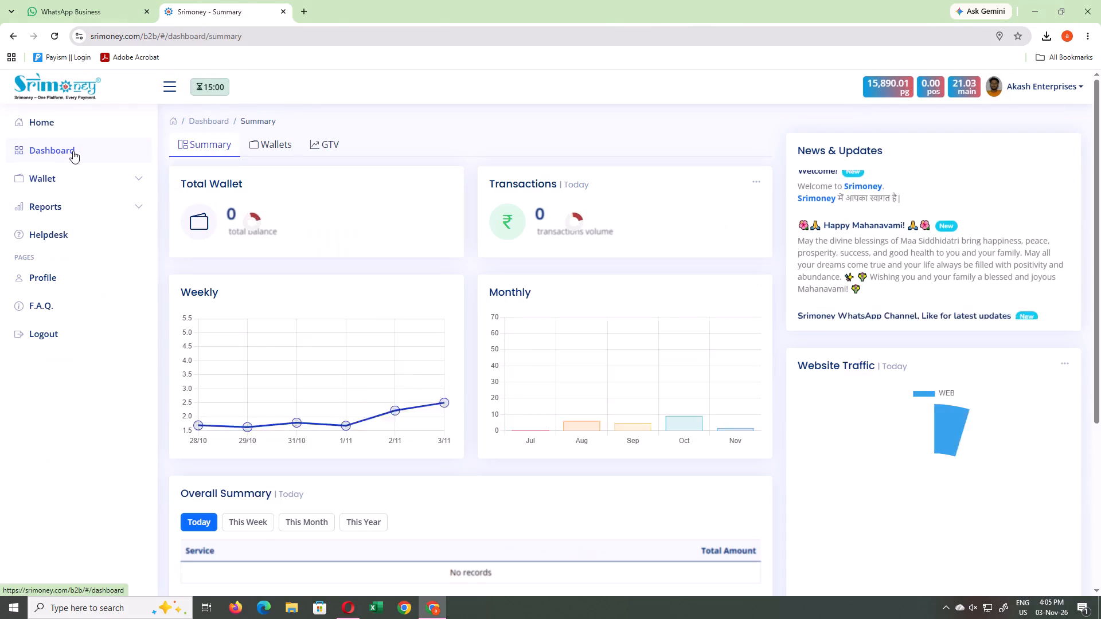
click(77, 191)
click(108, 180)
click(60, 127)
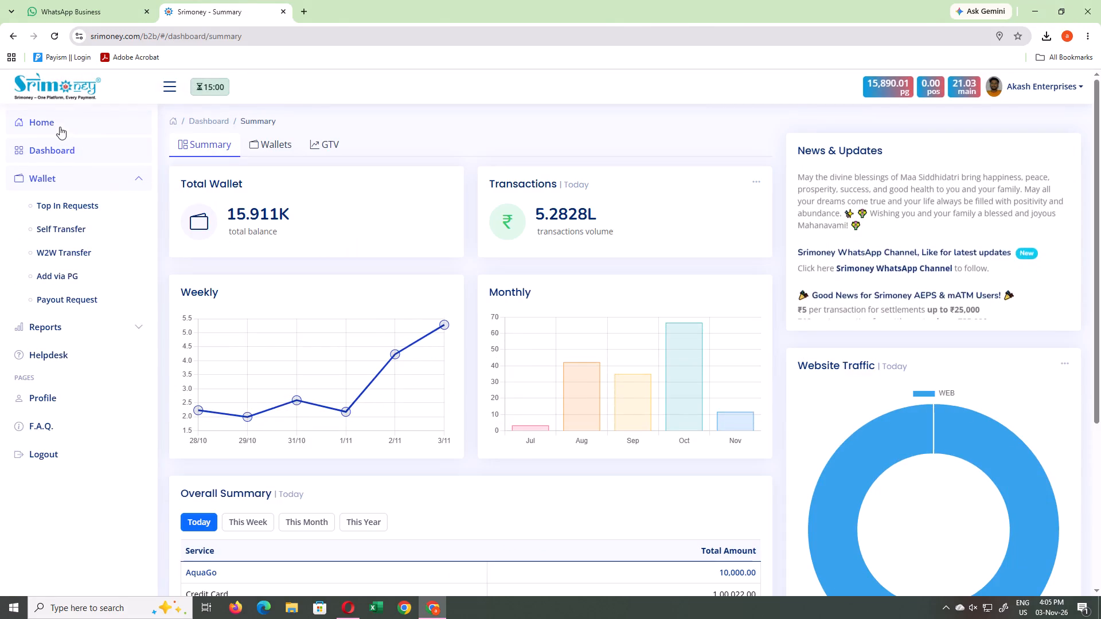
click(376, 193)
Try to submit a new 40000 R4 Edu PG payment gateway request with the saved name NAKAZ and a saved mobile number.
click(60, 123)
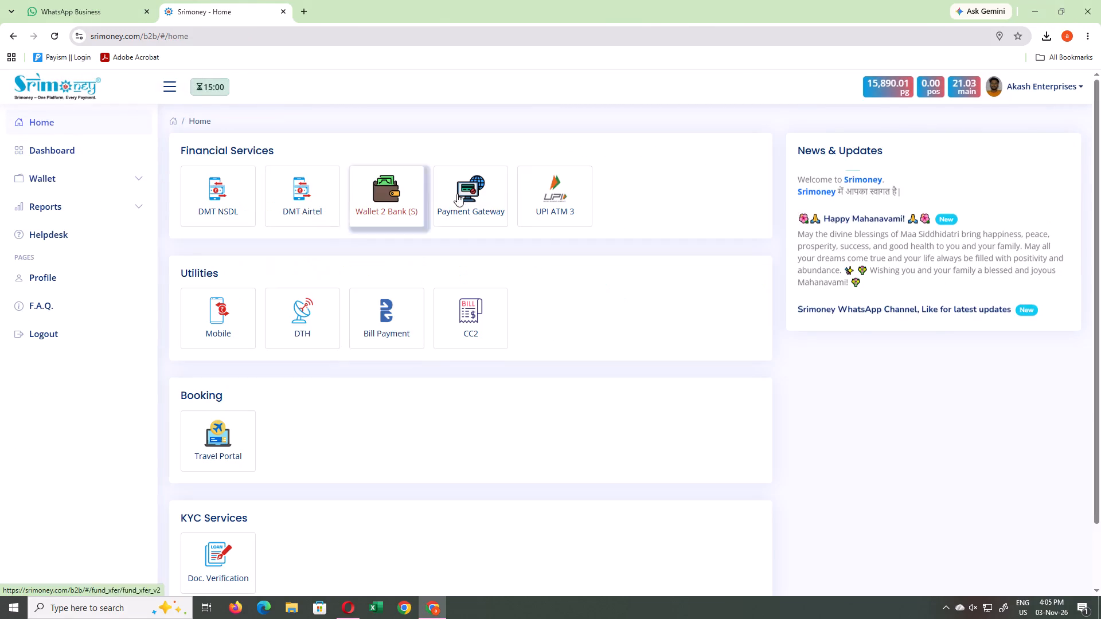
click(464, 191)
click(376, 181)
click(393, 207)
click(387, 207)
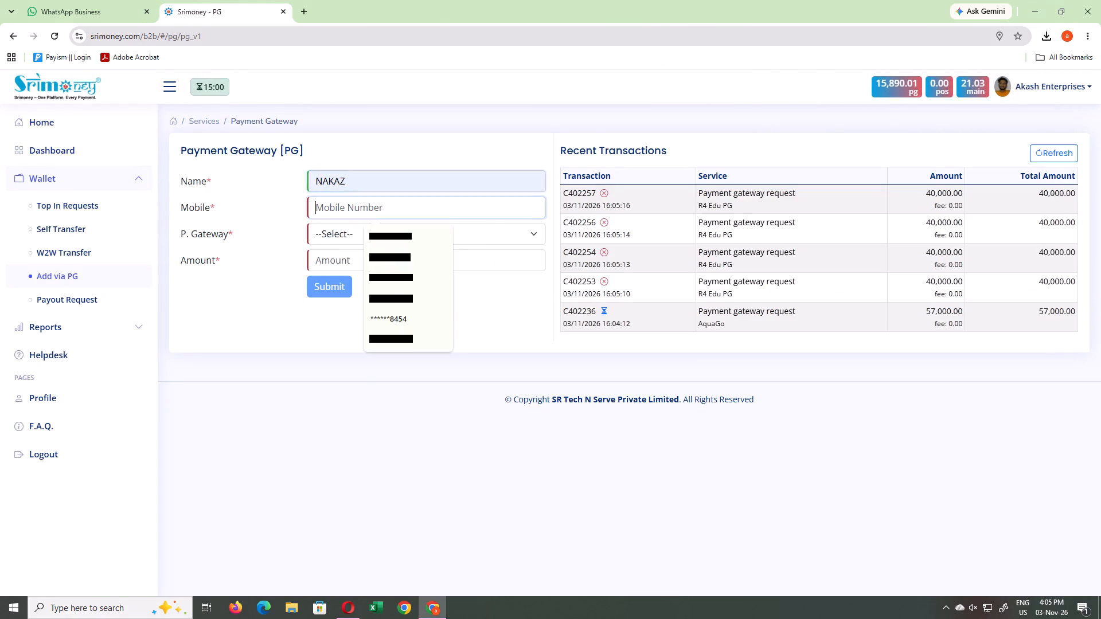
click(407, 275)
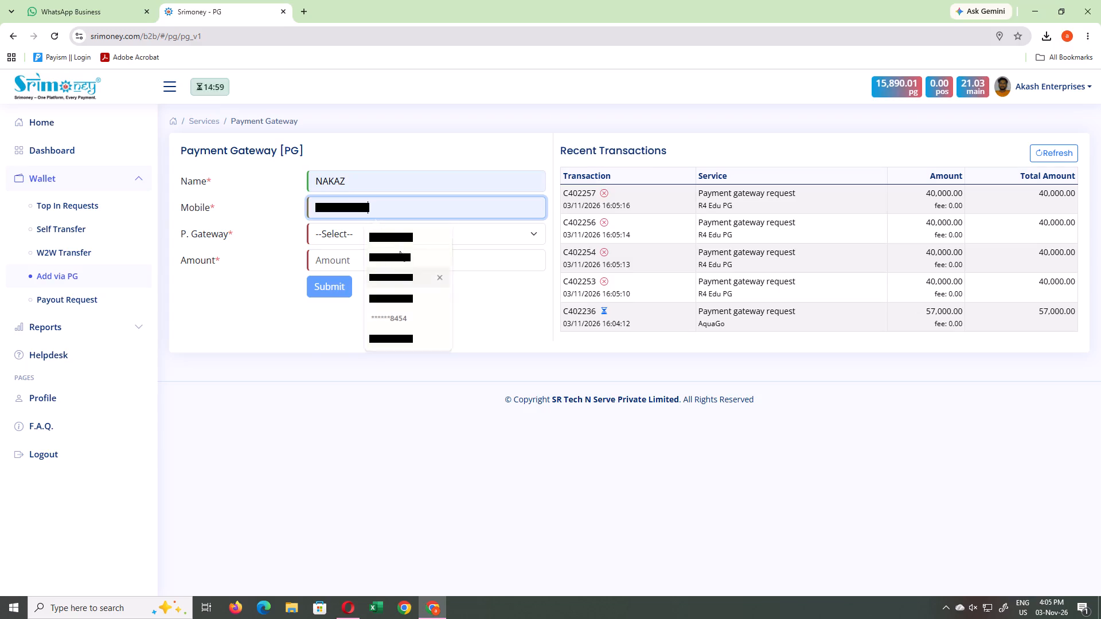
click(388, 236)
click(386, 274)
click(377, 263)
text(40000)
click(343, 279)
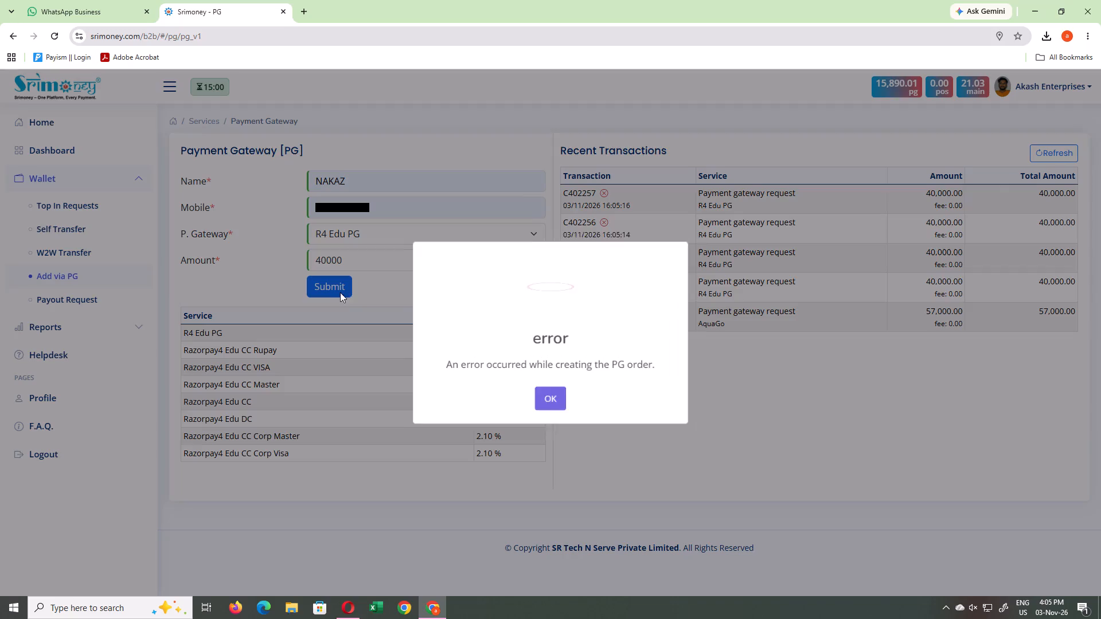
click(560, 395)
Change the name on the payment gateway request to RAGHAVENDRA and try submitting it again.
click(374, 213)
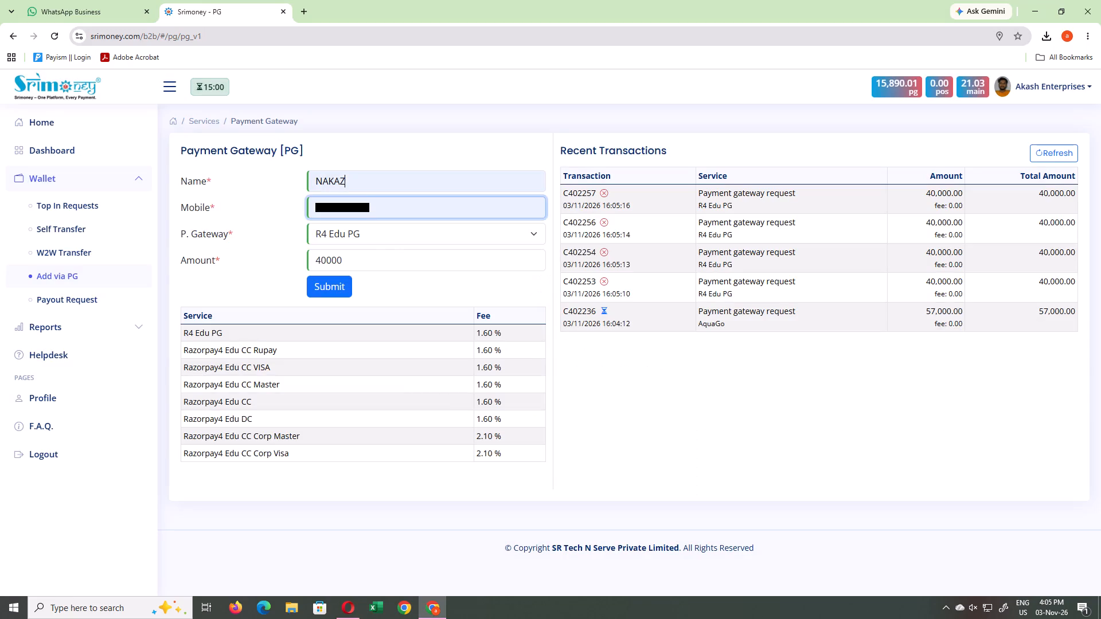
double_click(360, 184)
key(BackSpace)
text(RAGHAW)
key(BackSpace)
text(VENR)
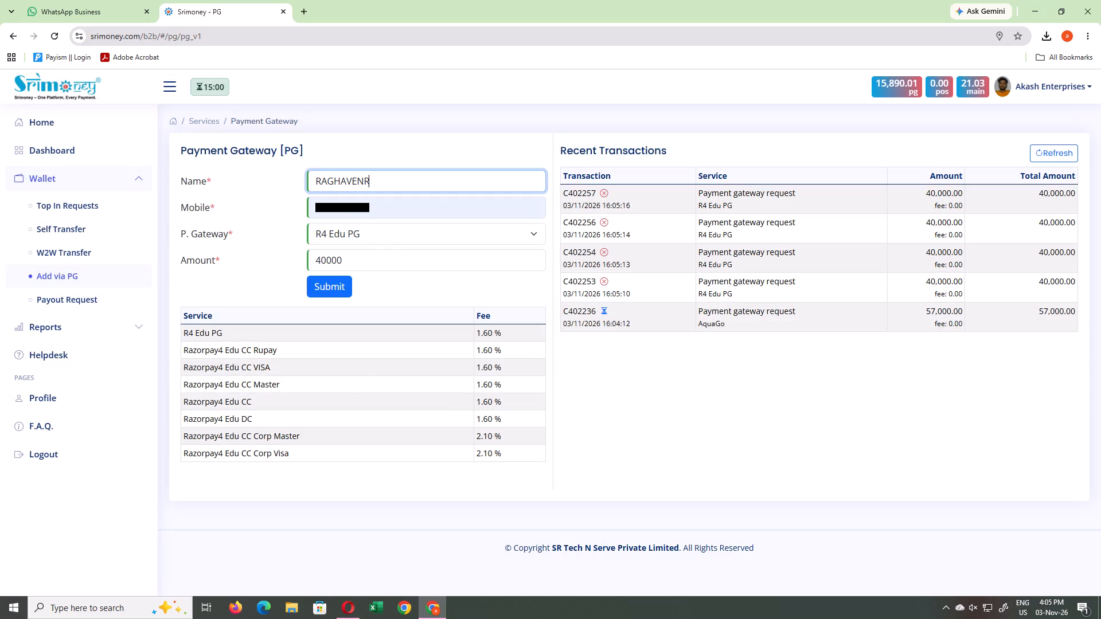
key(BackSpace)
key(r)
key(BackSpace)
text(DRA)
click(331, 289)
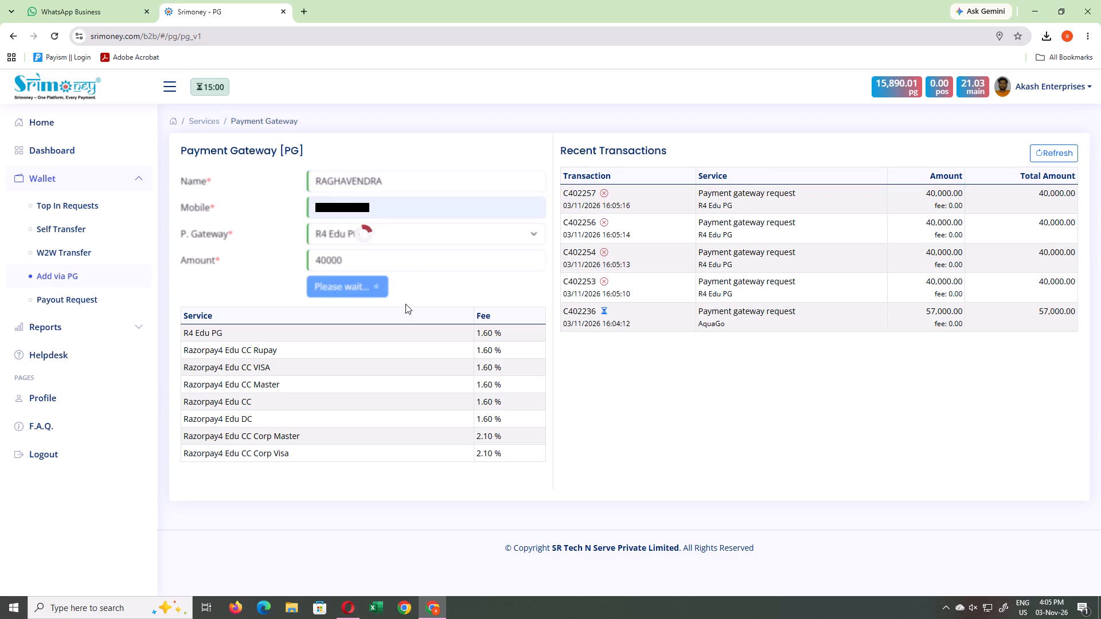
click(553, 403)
Reload the page and try submitting a fresh 40000 R4 Edu PG request with the name DHANRAJ and a saved mobile number.
click(60, 40)
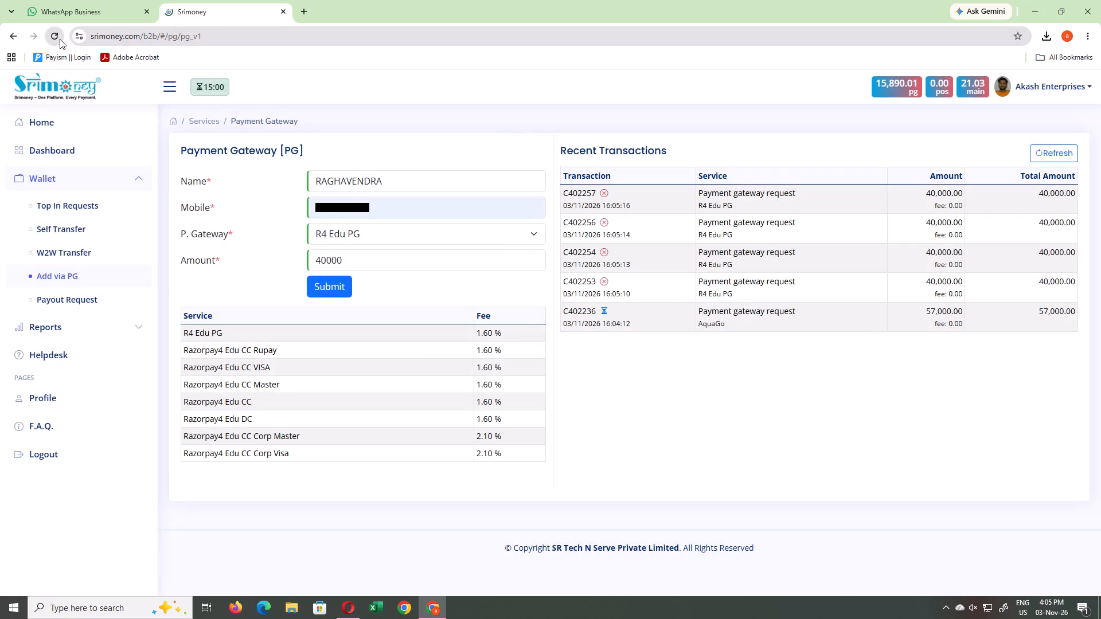
click(360, 173)
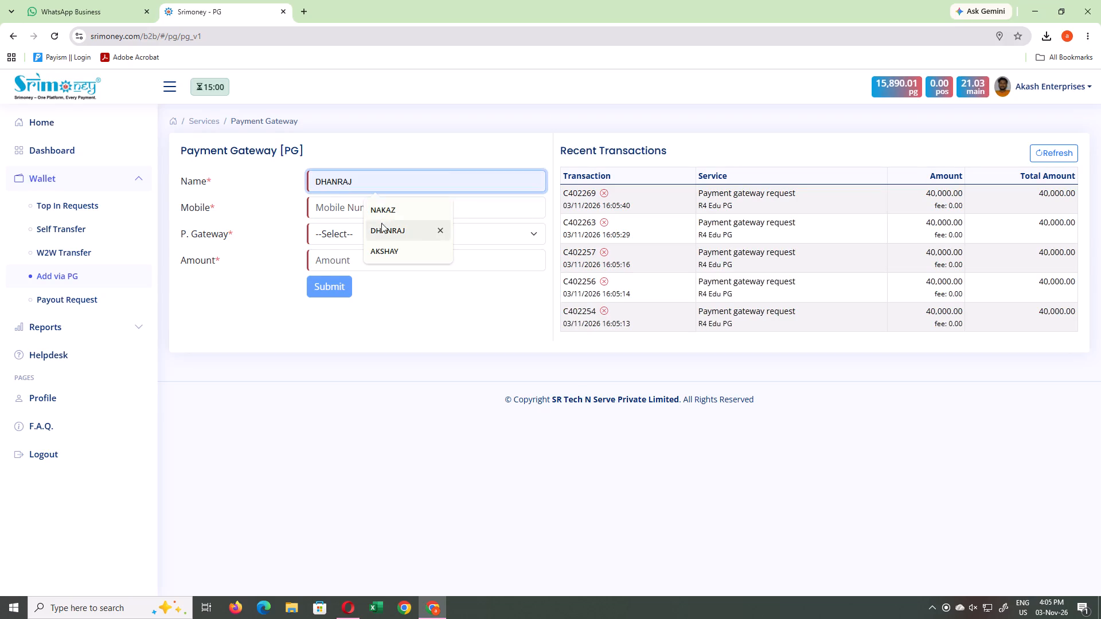
click(381, 229)
click(361, 207)
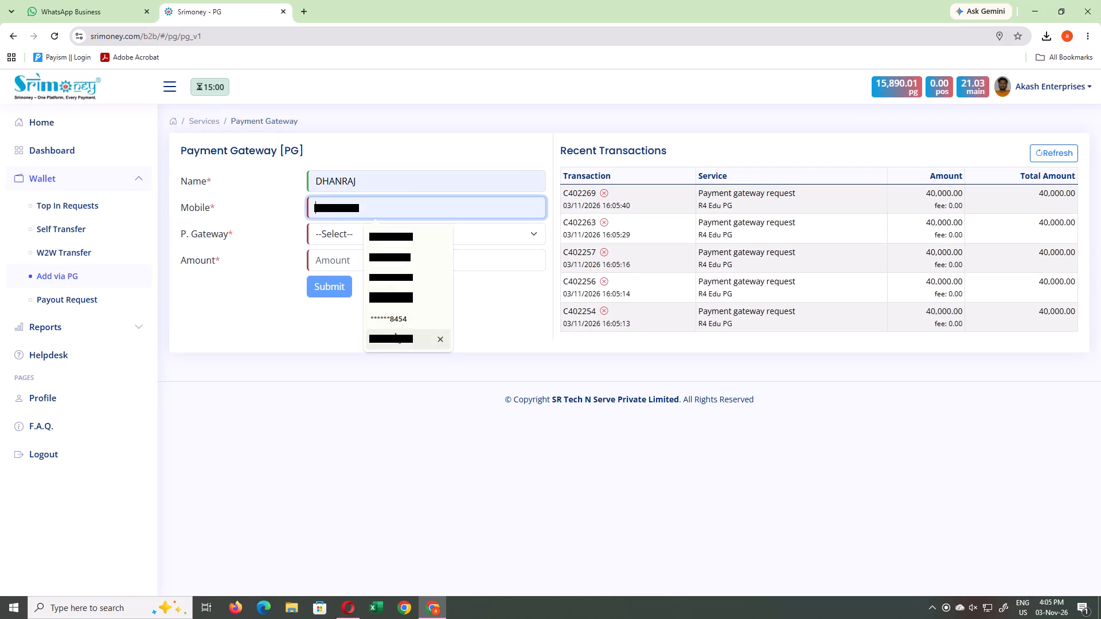
click(396, 338)
click(391, 236)
click(386, 272)
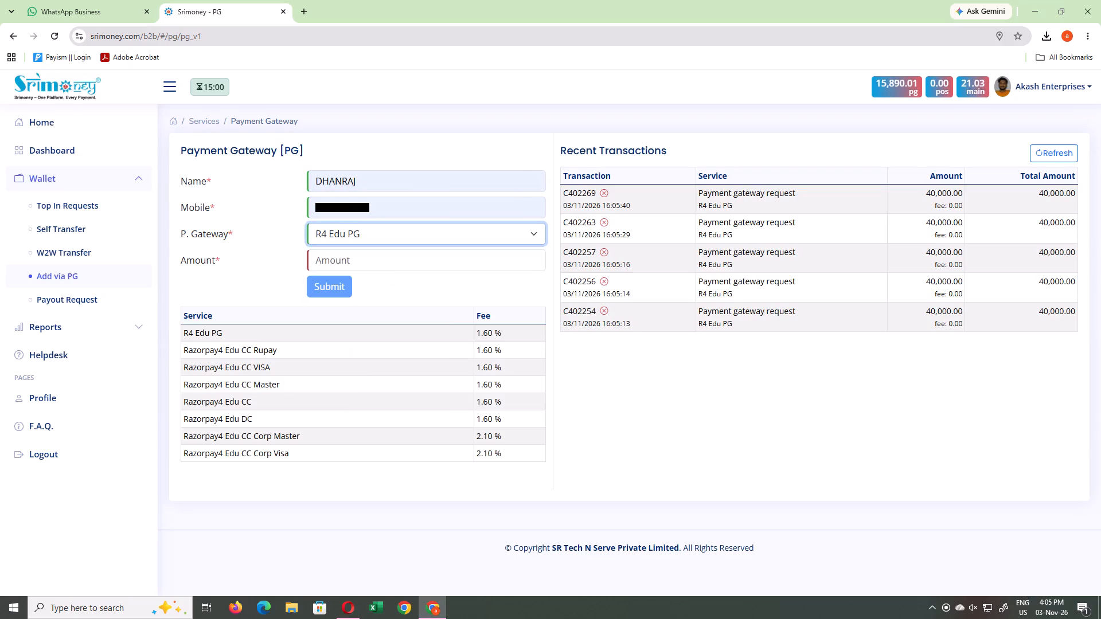
click(385, 261)
click(390, 291)
click(339, 282)
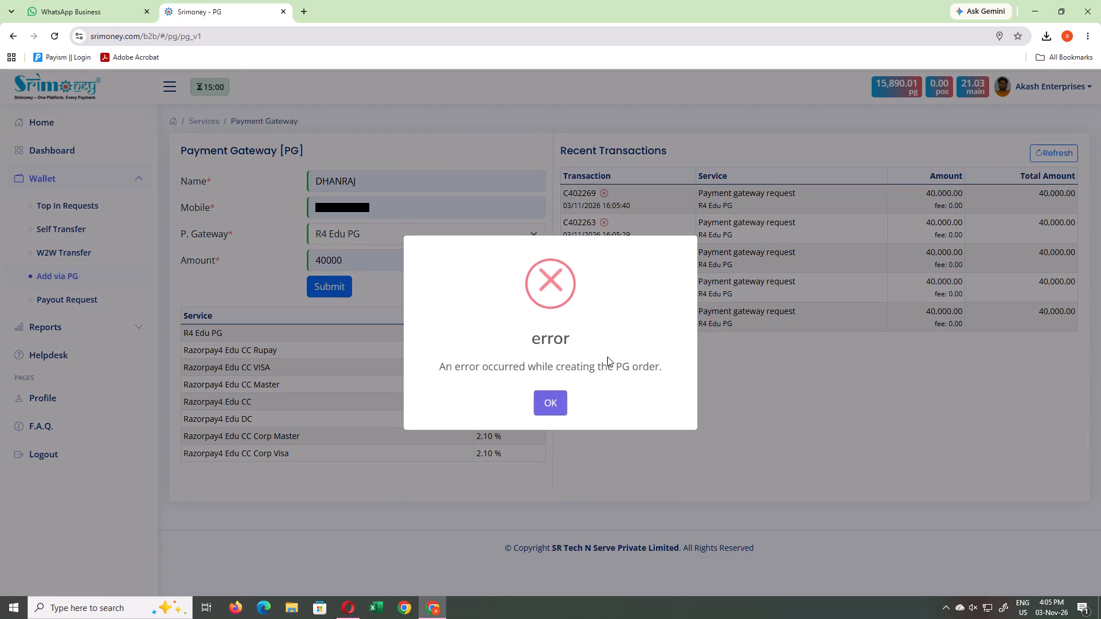
click(558, 410)
Check the AquaPay - S fees for the 40000 request, and switch its payment gateway to R4Edu 2.
click(385, 226)
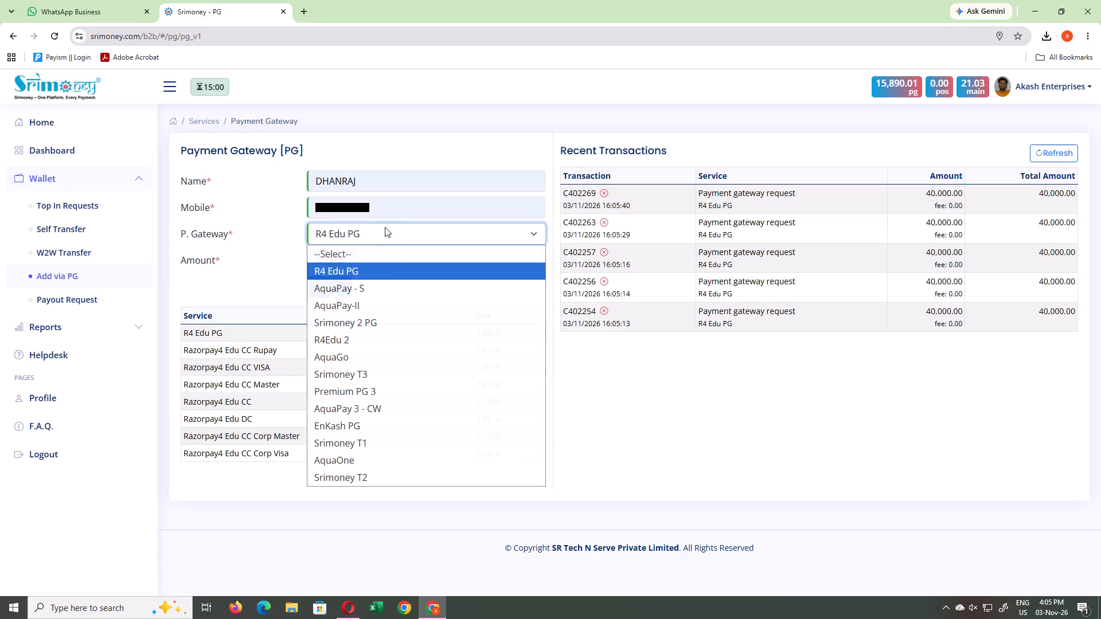
click(369, 291)
click(396, 238)
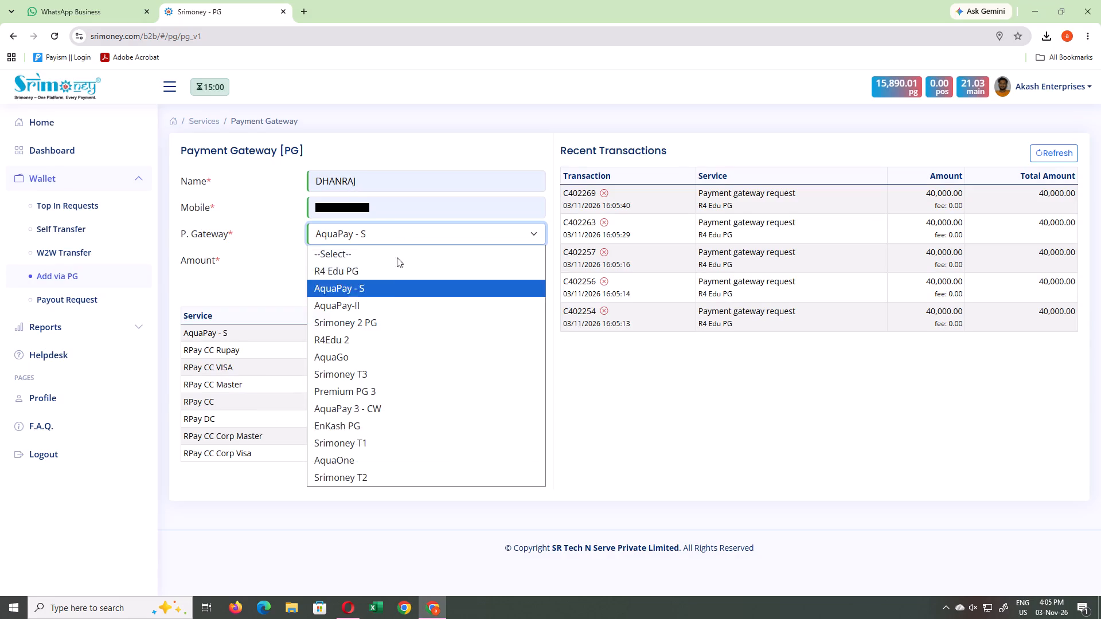
click(374, 335)
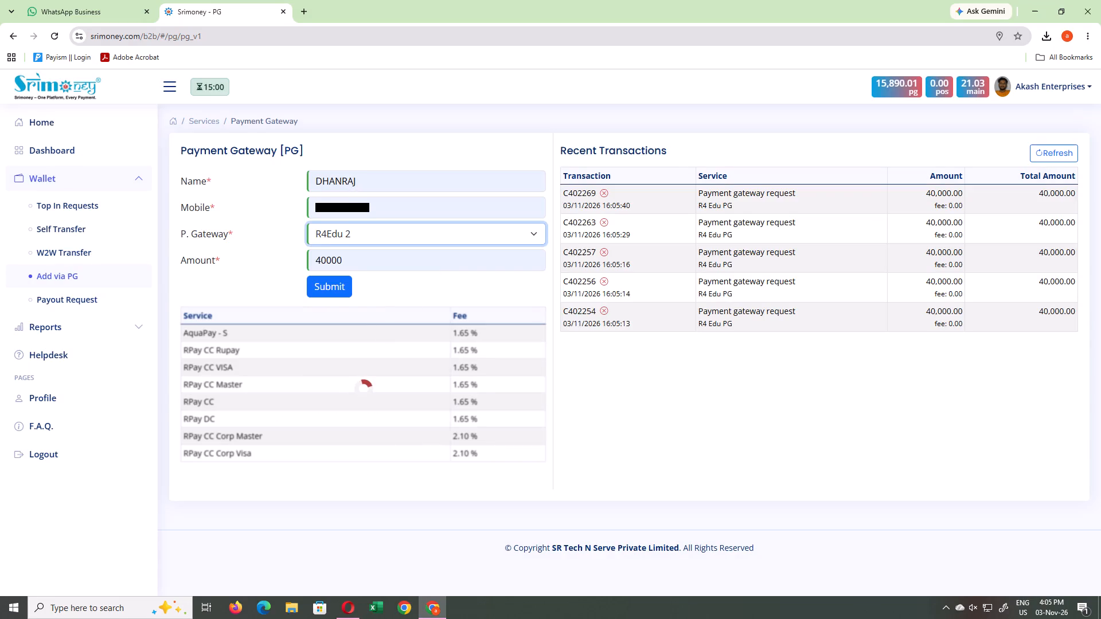
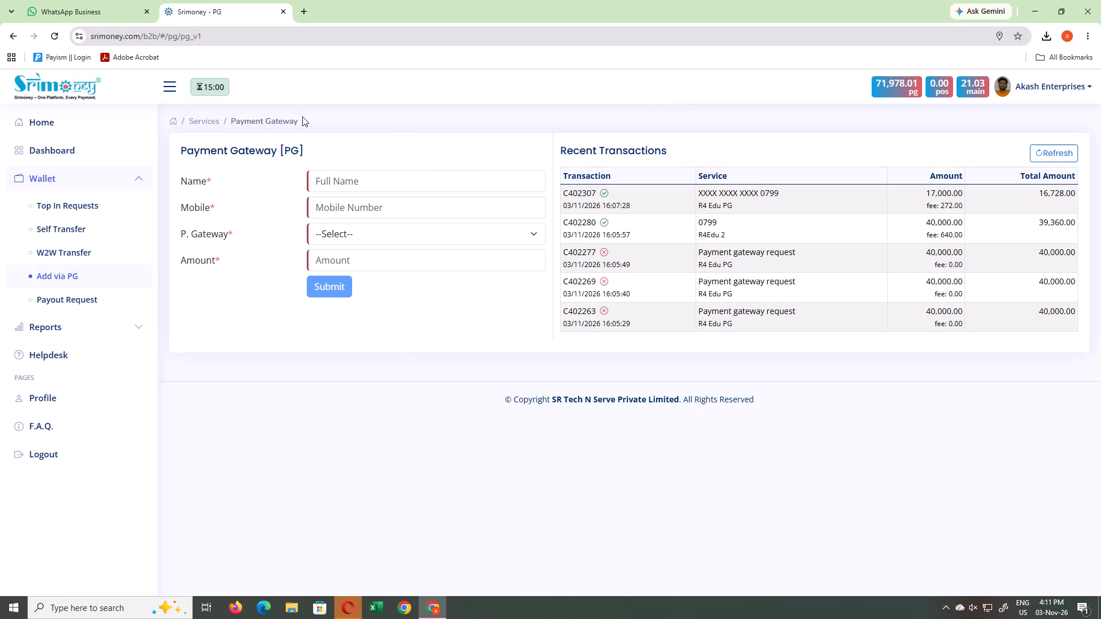
Open the ledger report for 03-Nov-2026 and show the PG Wallet entries.
click(40, 127)
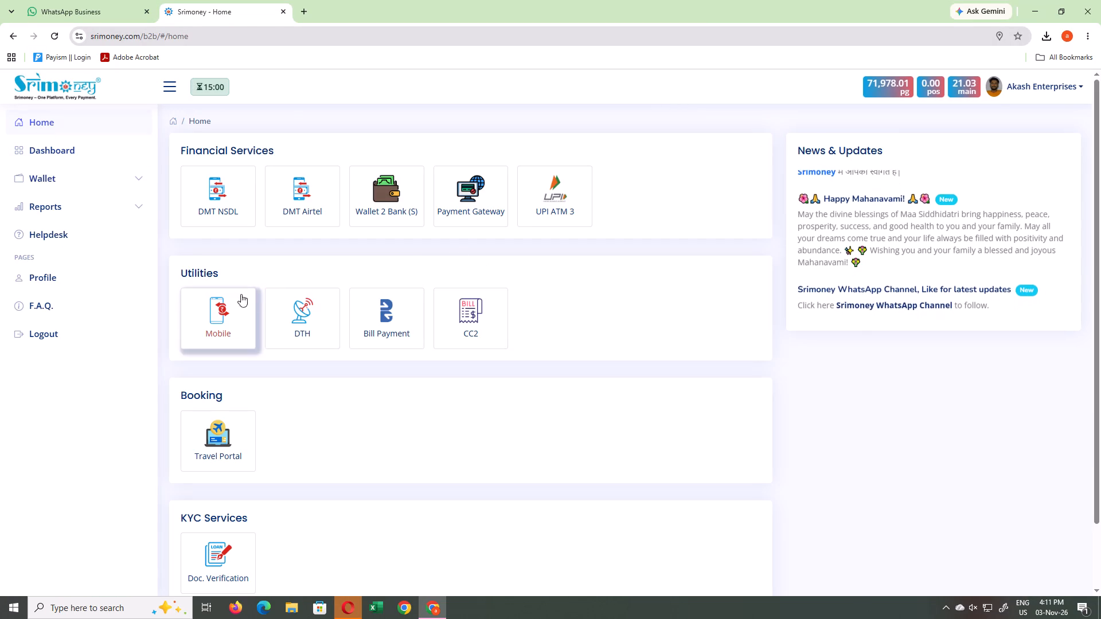
click(64, 210)
click(64, 229)
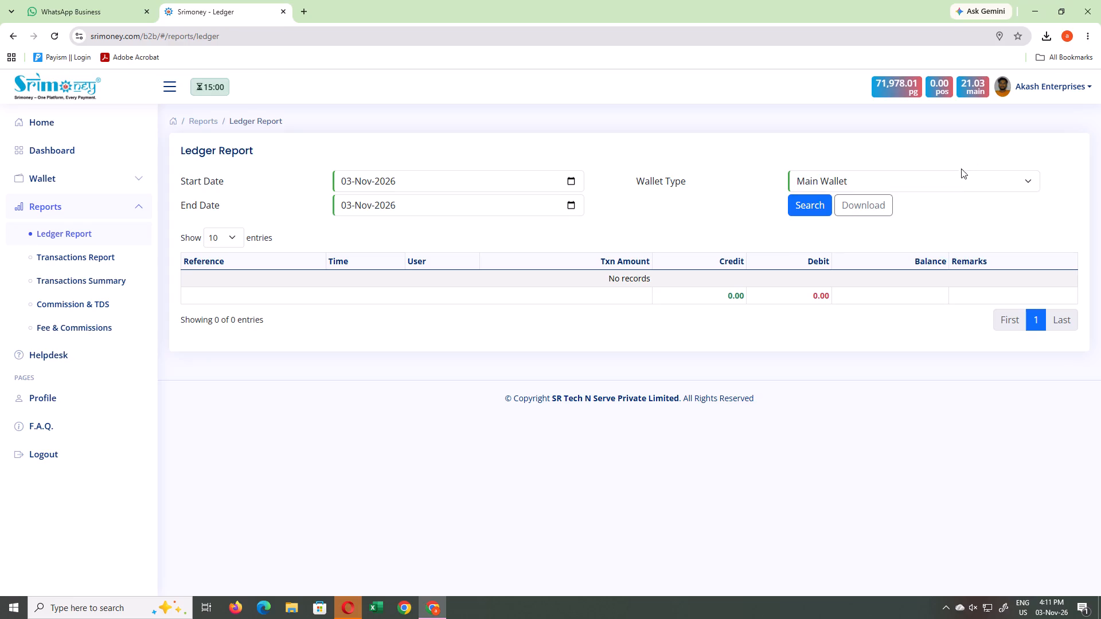
click(956, 183)
click(891, 236)
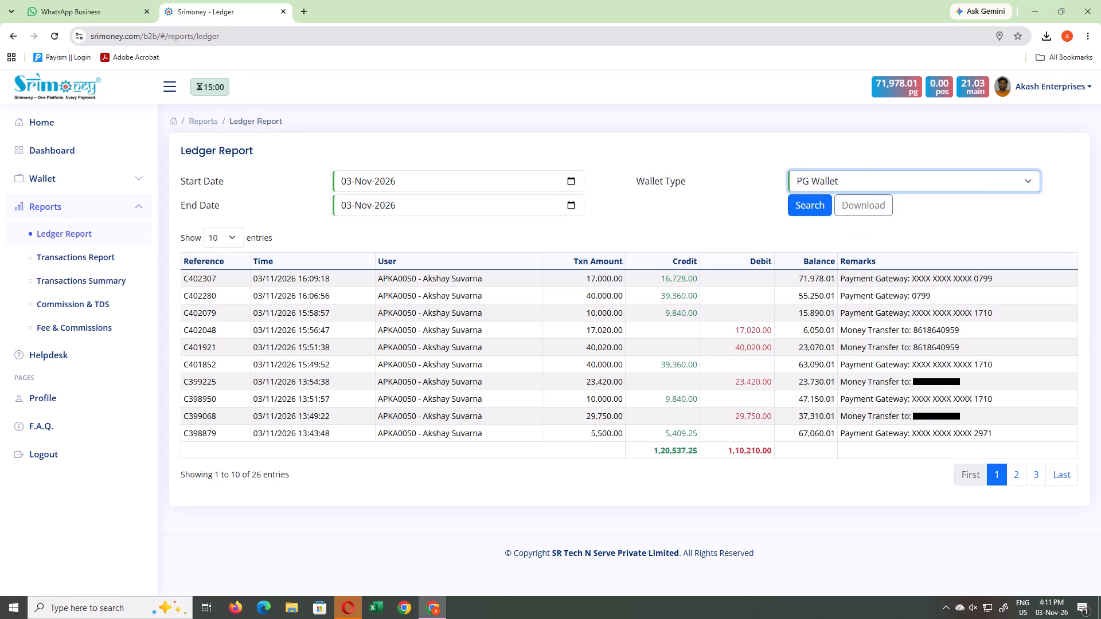
Highlight the credit amounts of the two most recent payment gateway entries in the ledger and capture a screenshot of the screen.
drag(653, 279, 673, 286)
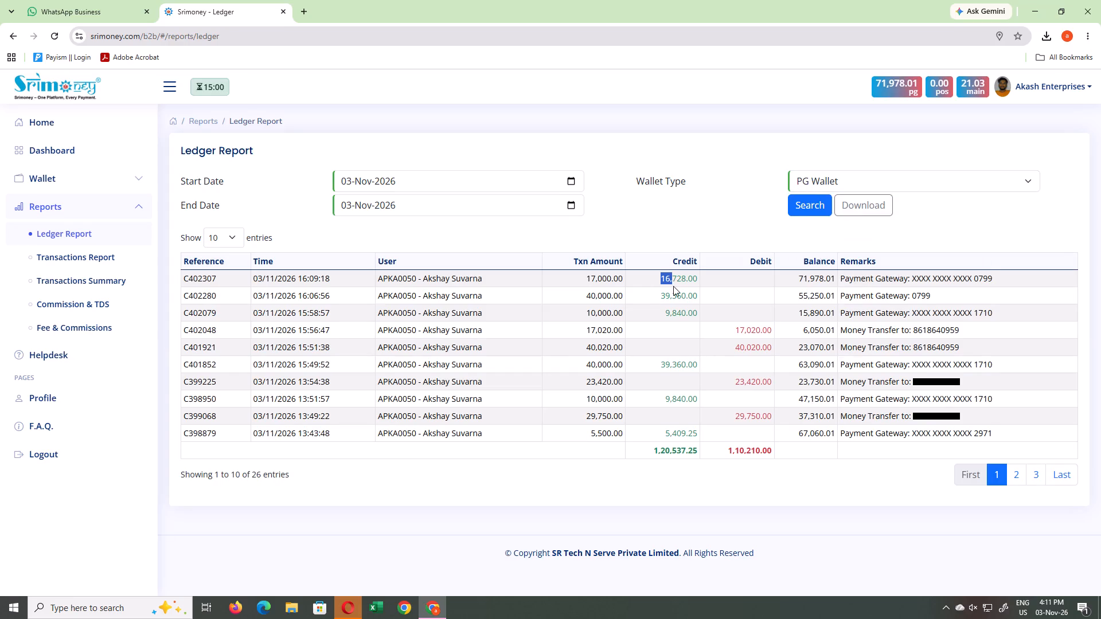
drag(673, 286, 674, 288)
click(692, 292)
click(718, 306)
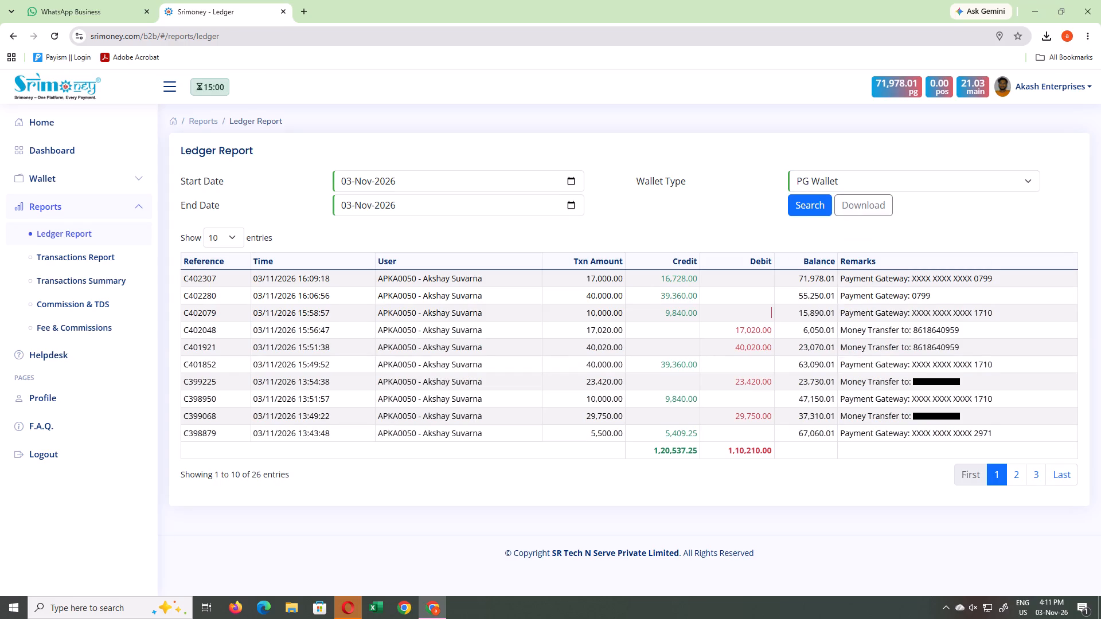
drag(658, 277, 696, 289)
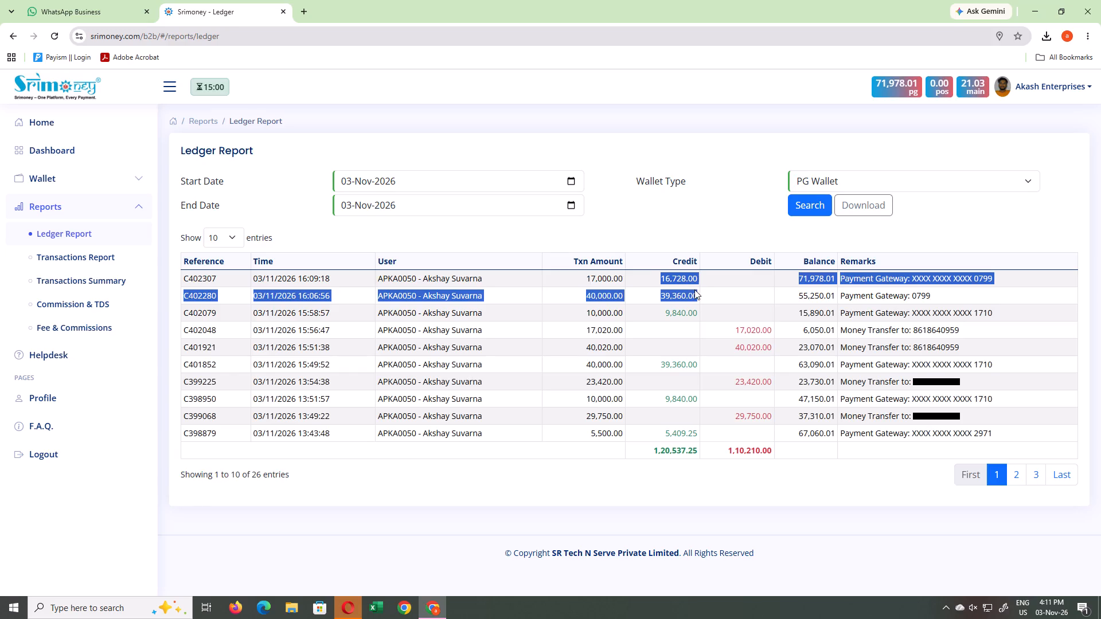
key(super+Print)
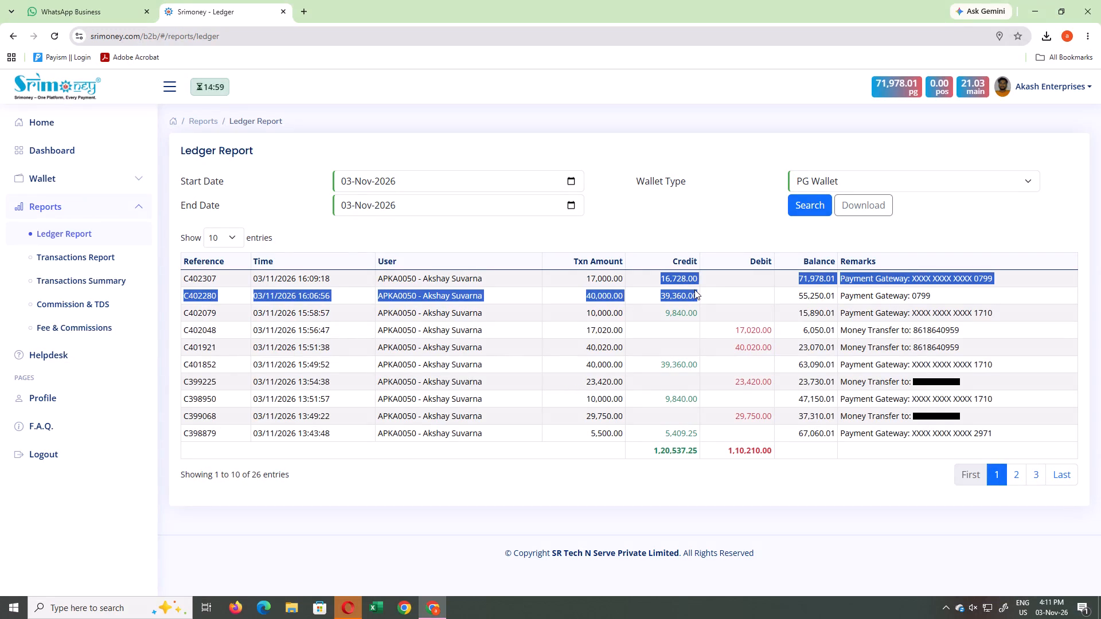
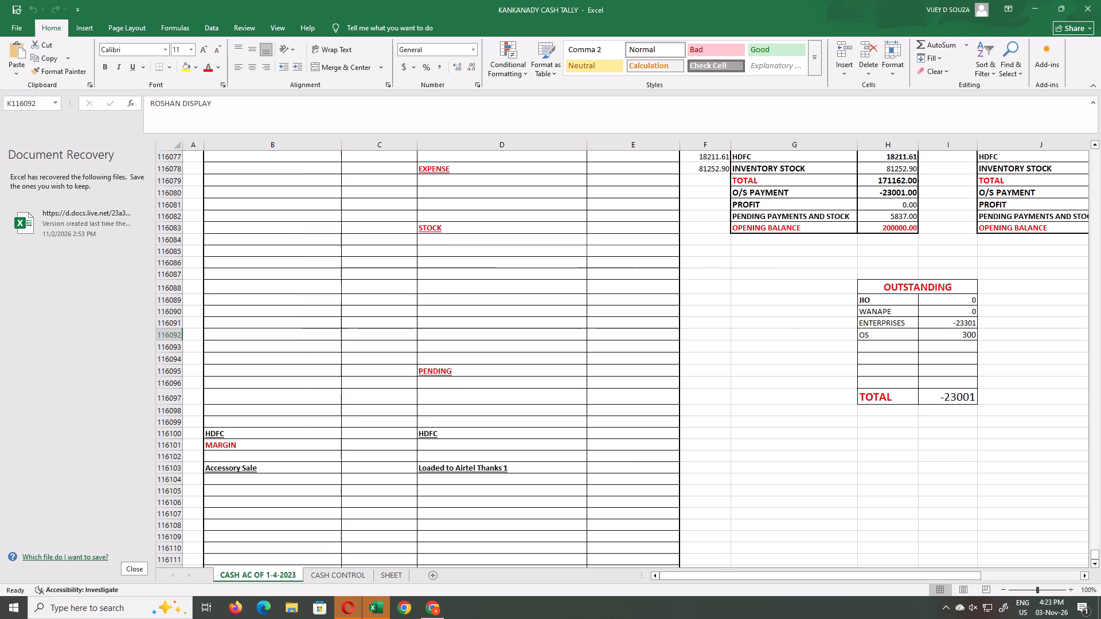
Close the document recovery list and save the KANKANADY CASH TALLY workbook.
click(142, 561)
click(144, 562)
click(145, 563)
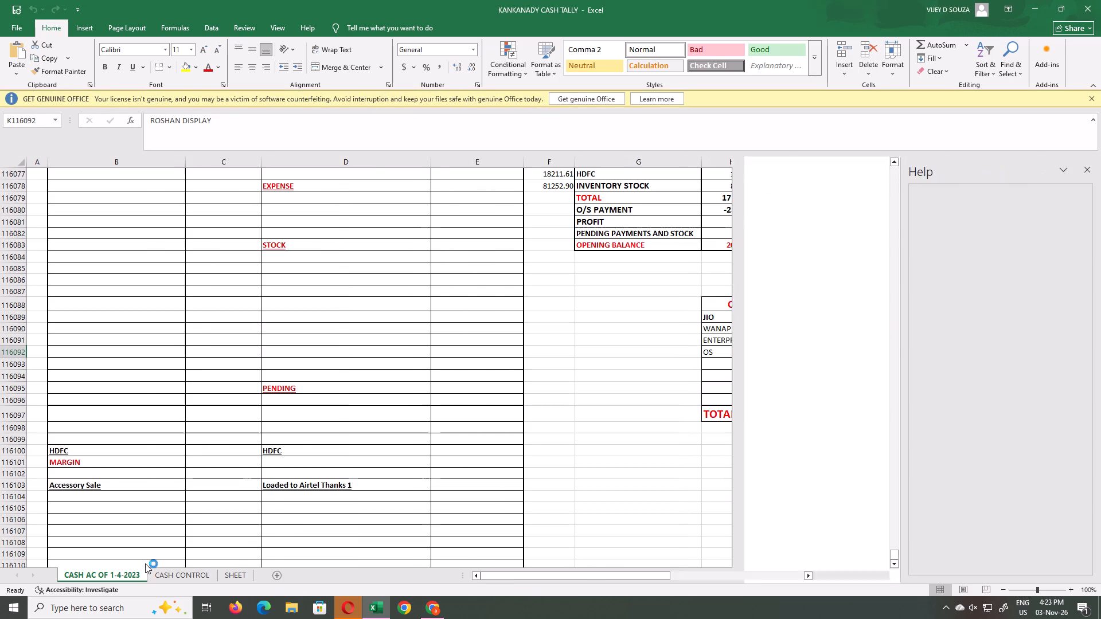
key(ctrl+s)
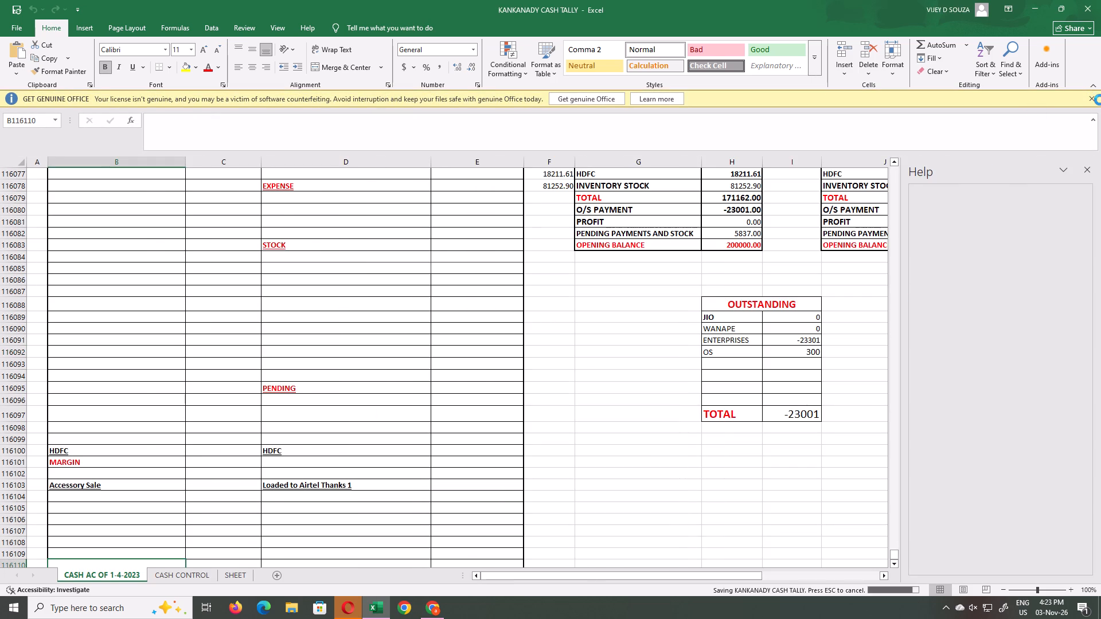
Dismiss the genuine Office notice and close Help to clear the space around the cash sheet.
click(1092, 101)
click(1086, 159)
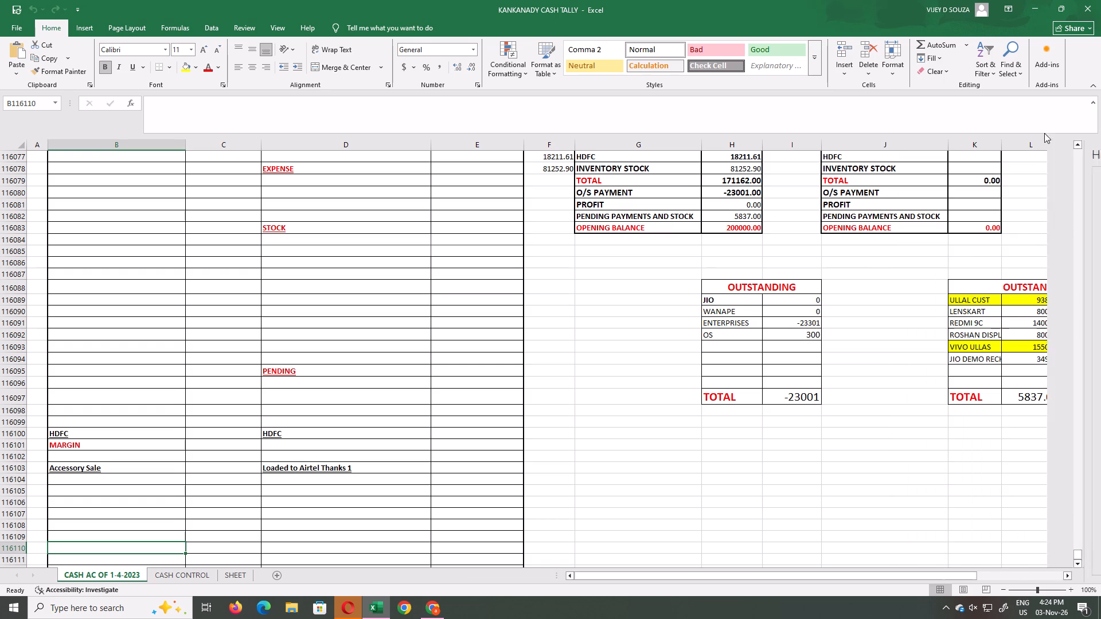
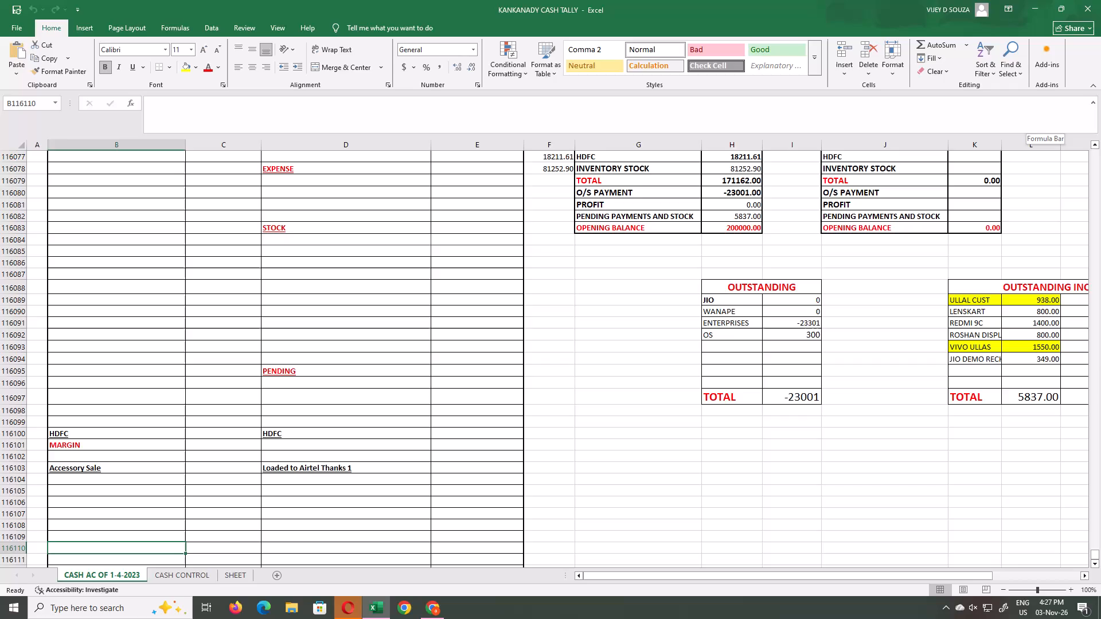
Save the KANKANADY CASH TALLY workbook.
key(ctrl+s)
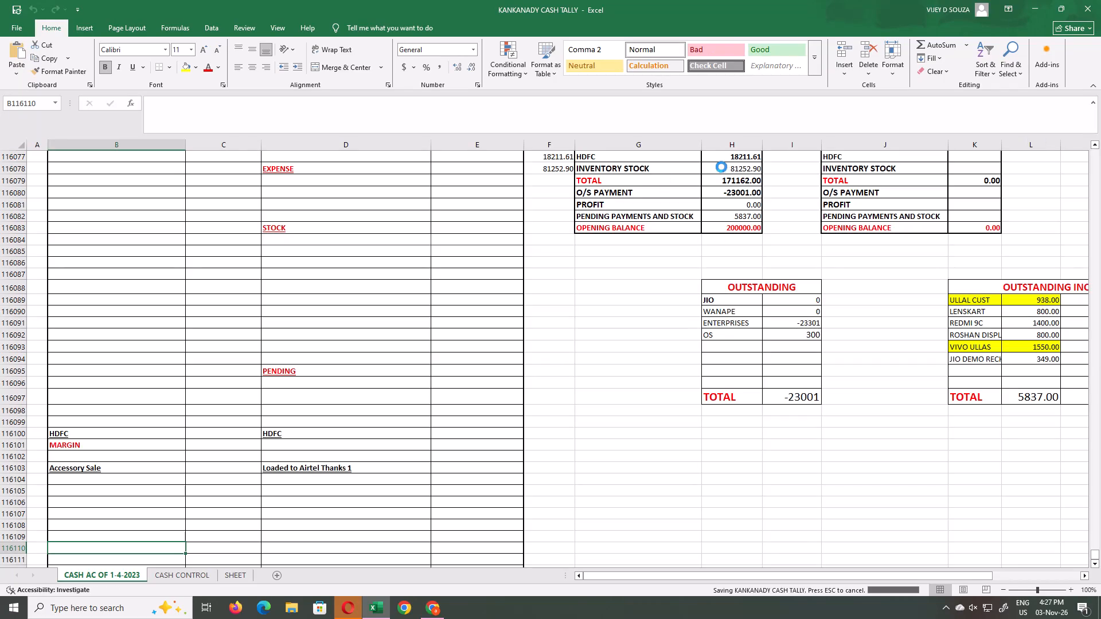
Review the dated summary tables of the last cash day block and check today's date in the system calendar.
scroll(671, 355, up, 5)
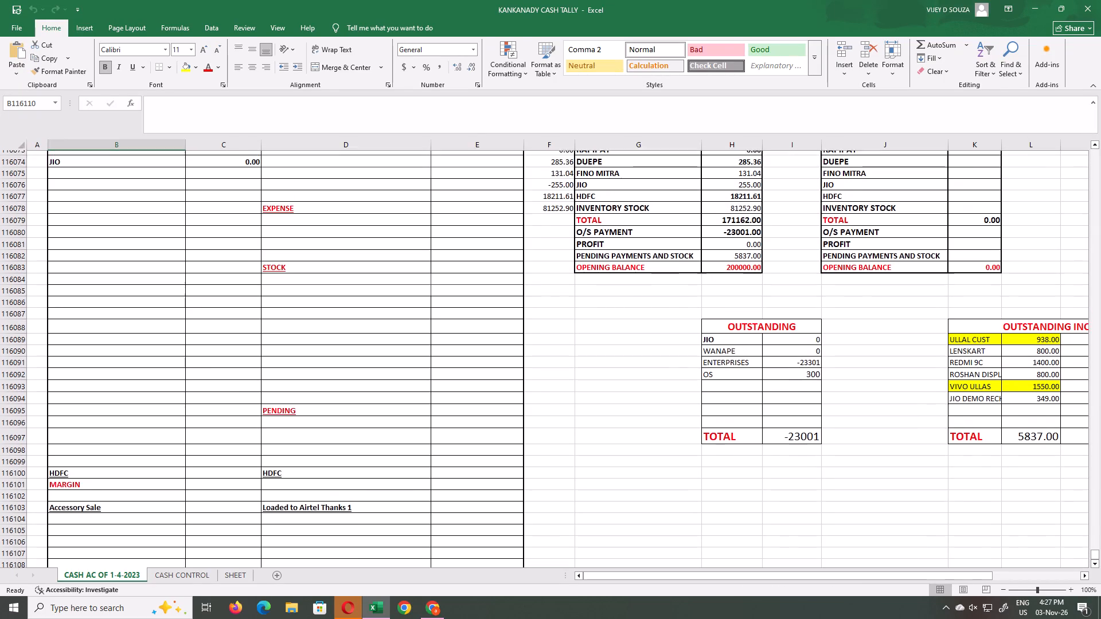
scroll(696, 347, up, 1)
scroll(762, 338, down, 5)
scroll(770, 350, up, 5)
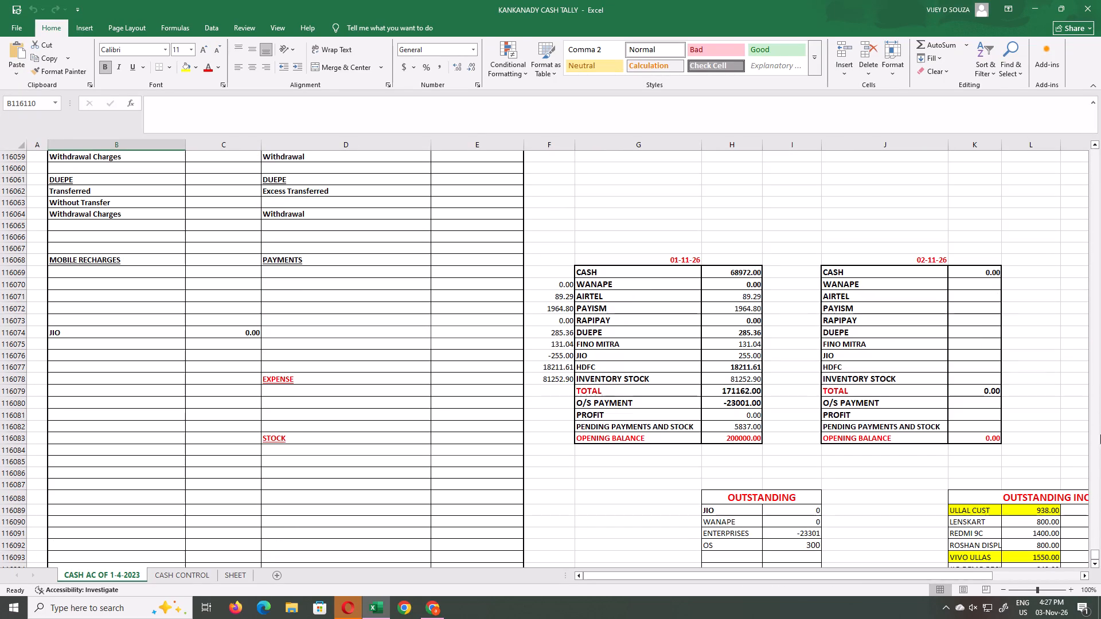
click(1044, 614)
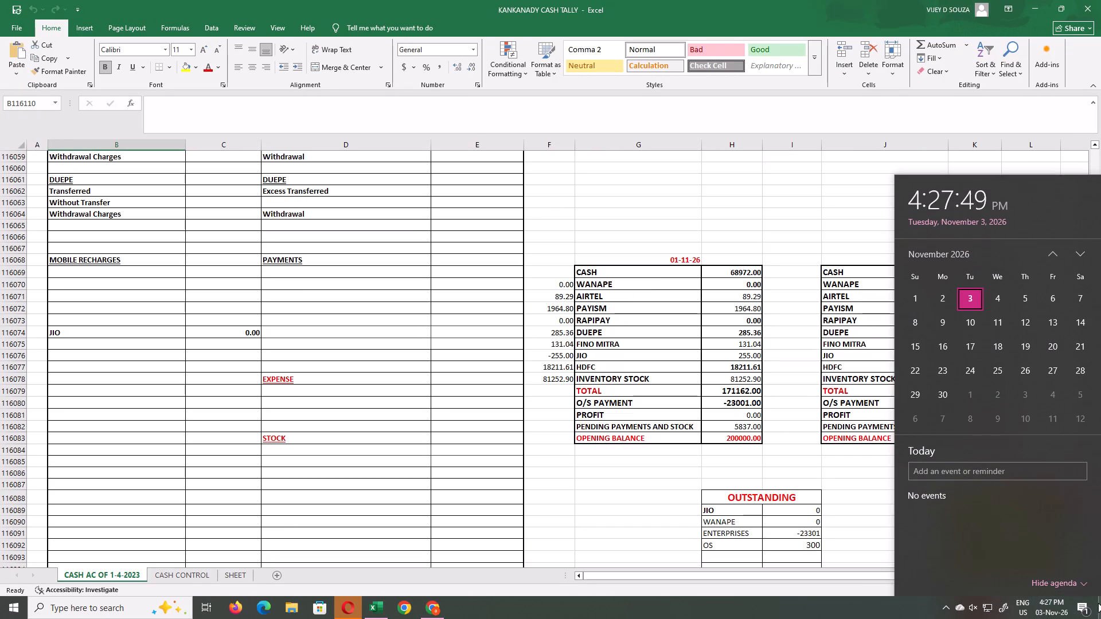
click(875, 616)
Copy the blank day template rows from SHEET and paste them at row 116142, below the last block on CASH AC OF 1-4-2023.
scroll(766, 440, down, 10)
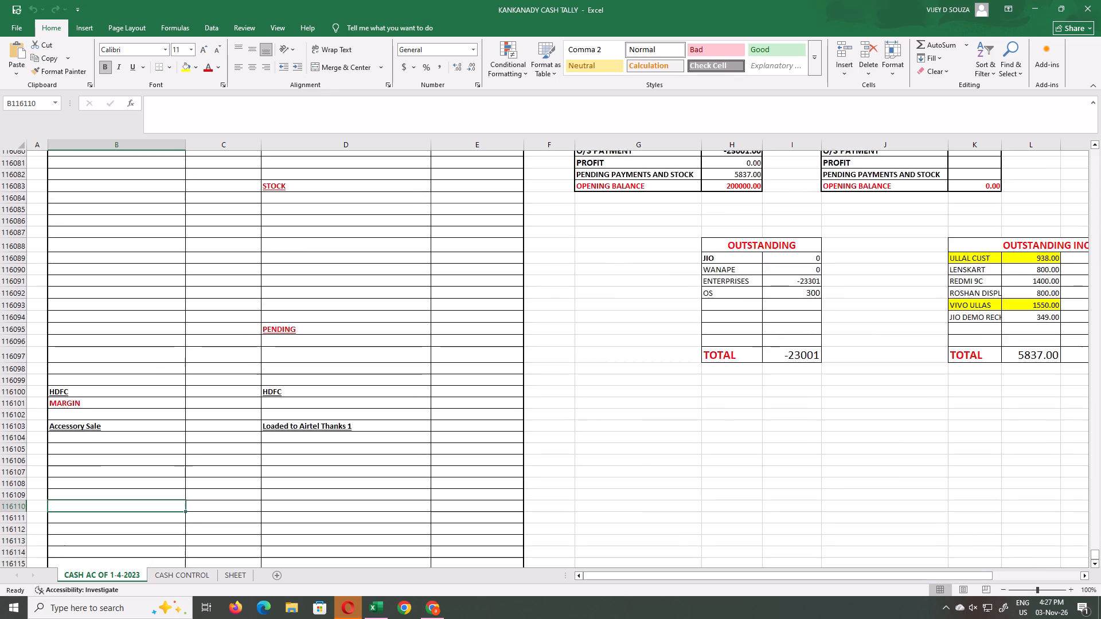
scroll(591, 383, down, 13)
click(242, 571)
key(ctrl+c)
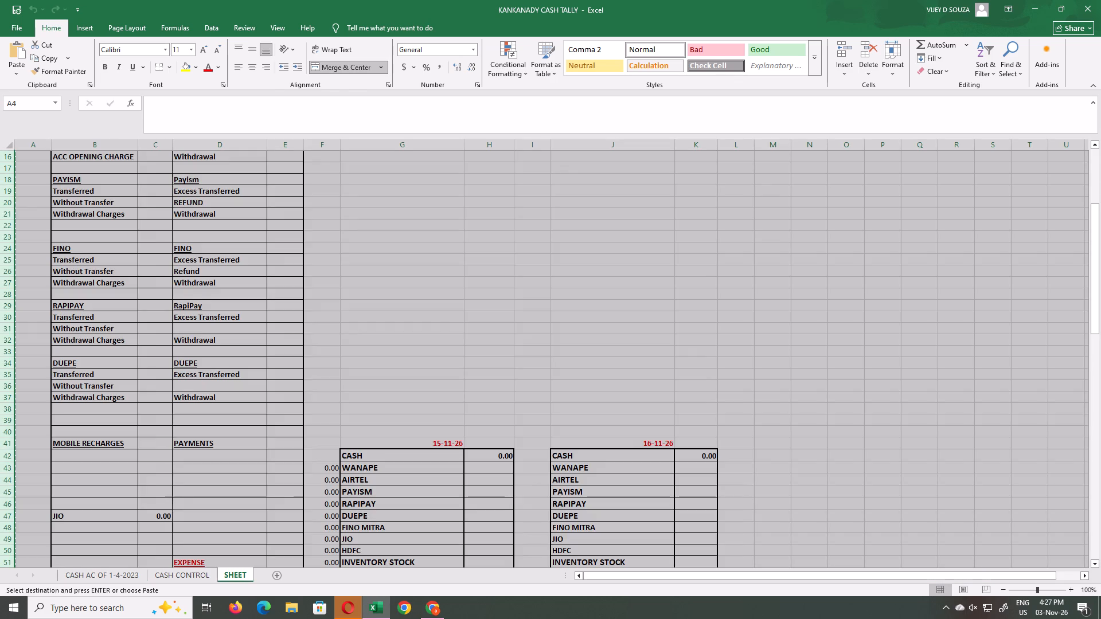
click(121, 576)
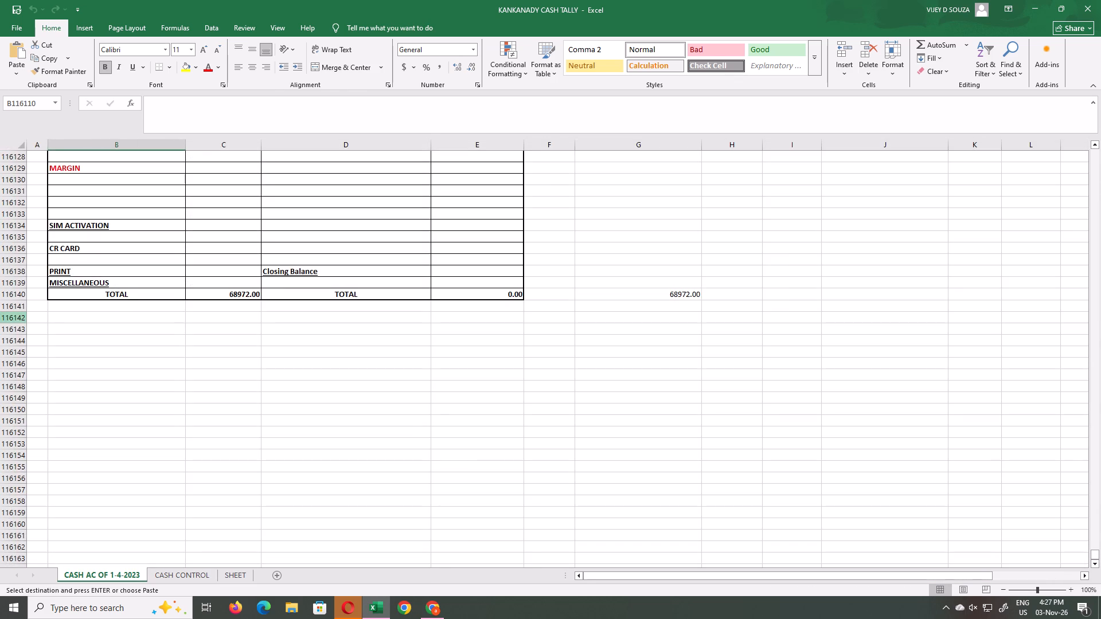
click(7, 319)
key(ctrl+v)
Copy the 02-11-26 summary table from the previous day block over the 15-11-26 table at G116179, and check its CASH cell.
scroll(957, 391, up, 20)
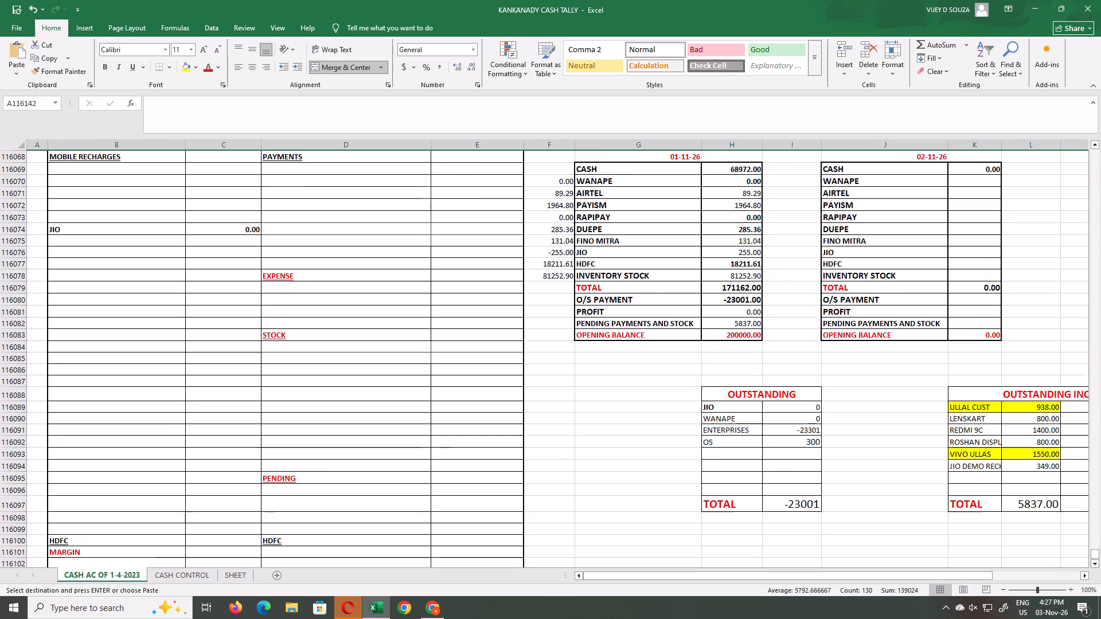
scroll(946, 386, up, 1)
click(915, 312)
key(ctrl+a)
key(ctrl+c)
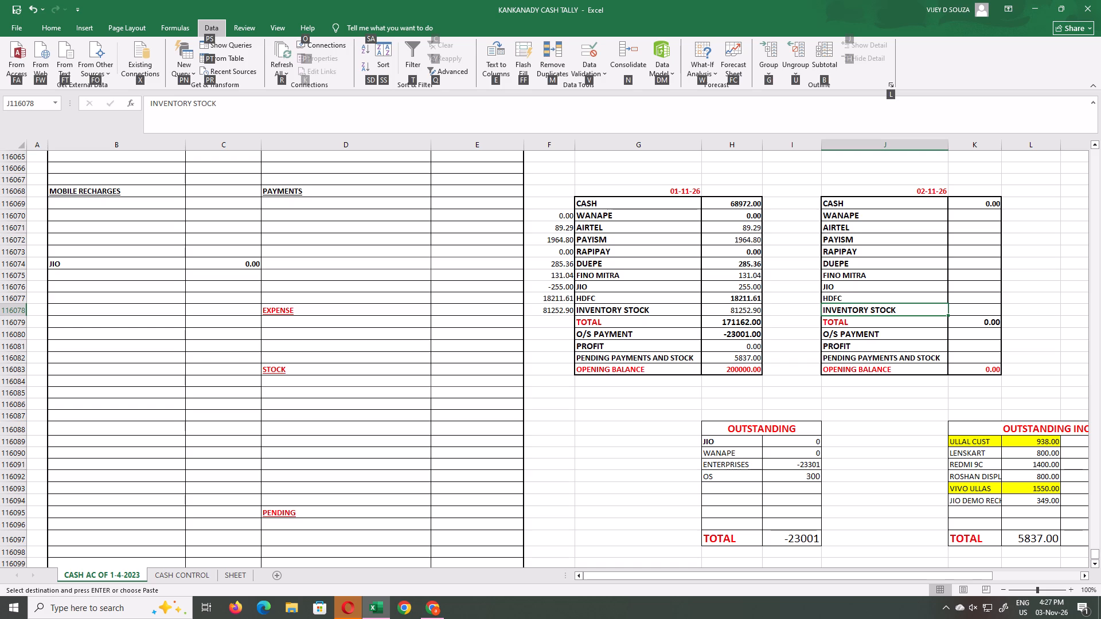
click(891, 257)
key(ctrl+a)
key(ctrl+c)
scroll(883, 285, down, 19)
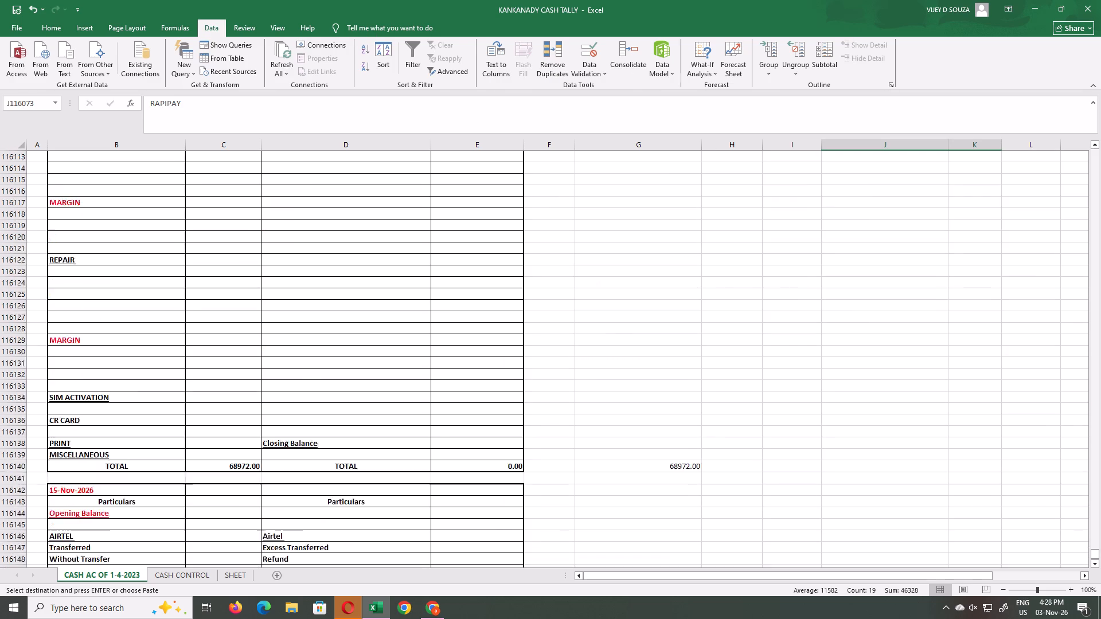
scroll(770, 336, down, 15)
click(674, 293)
key(ctrl+v)
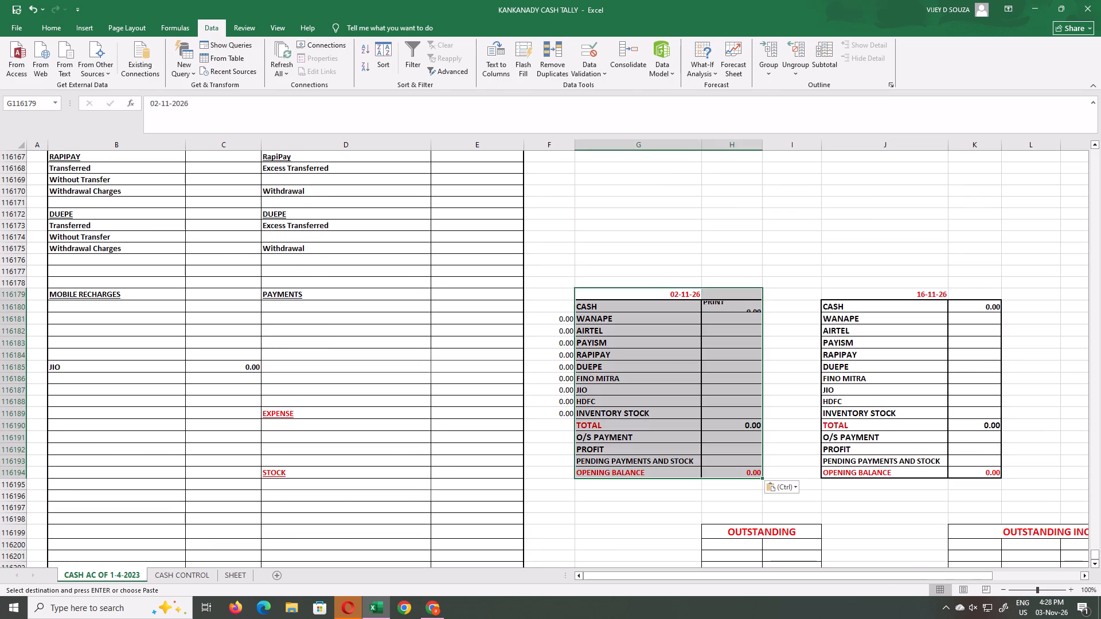
click(737, 309)
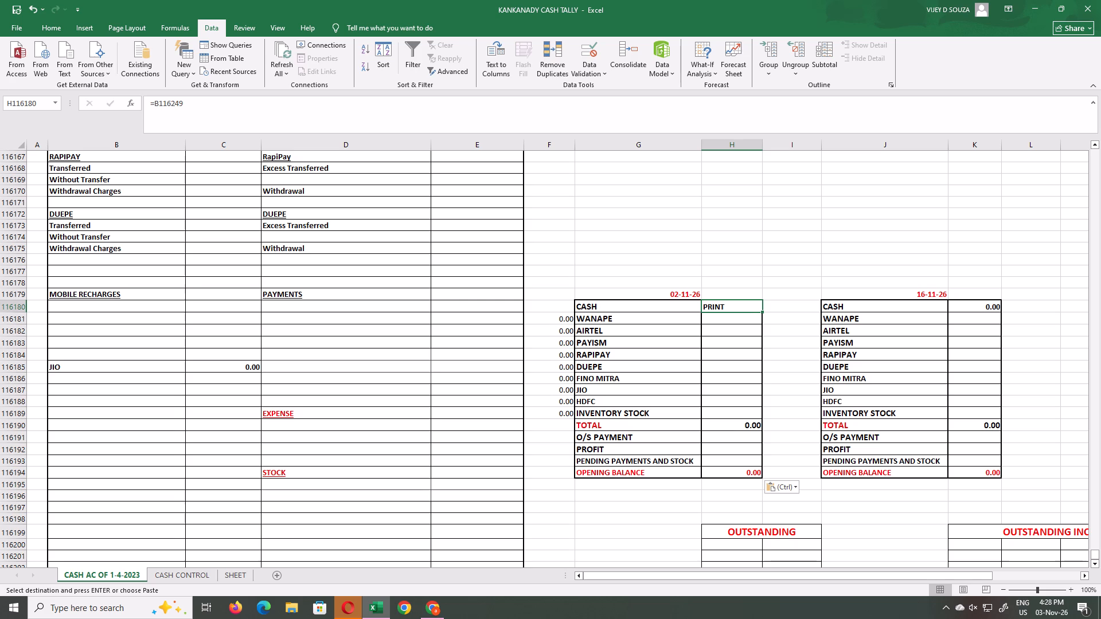